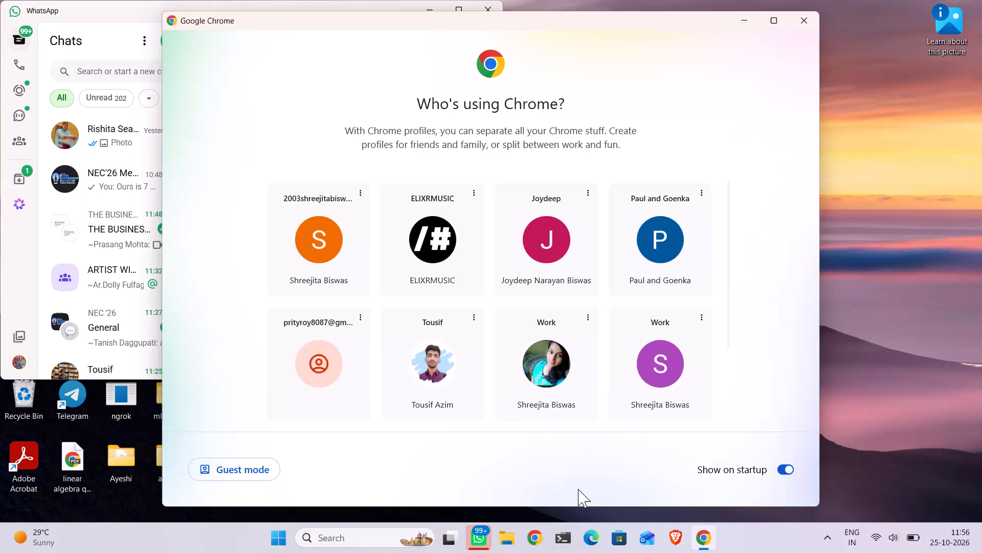
Restore the recent group of 7 tabs in the Work profile with the photo avatar and show the editable SHANTANU DA TIMINGS document.
click(561, 354)
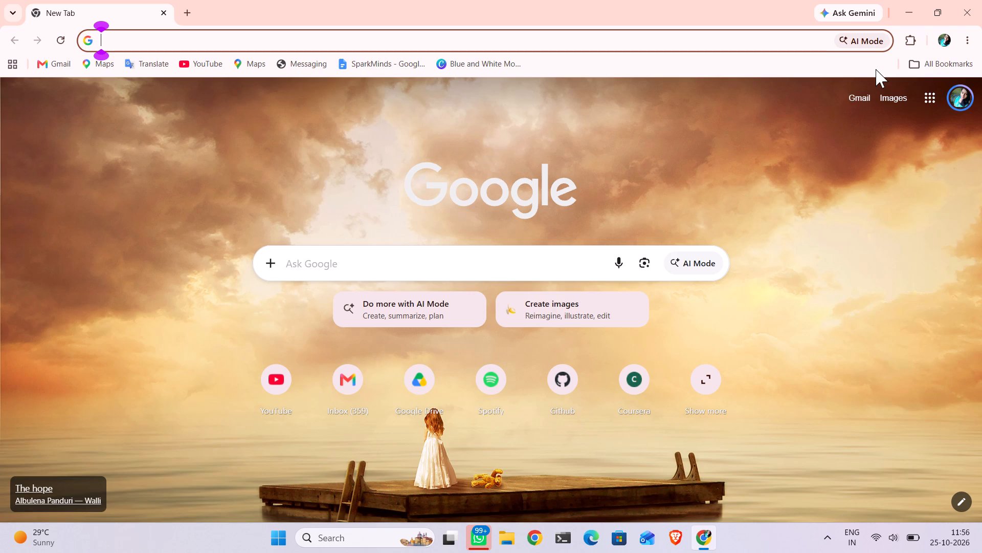
click(969, 38)
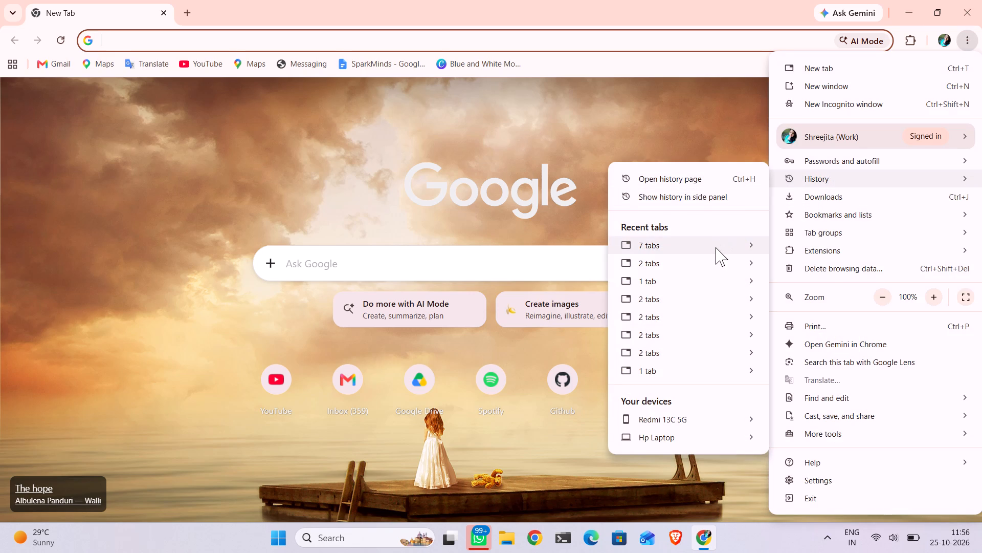
click(554, 241)
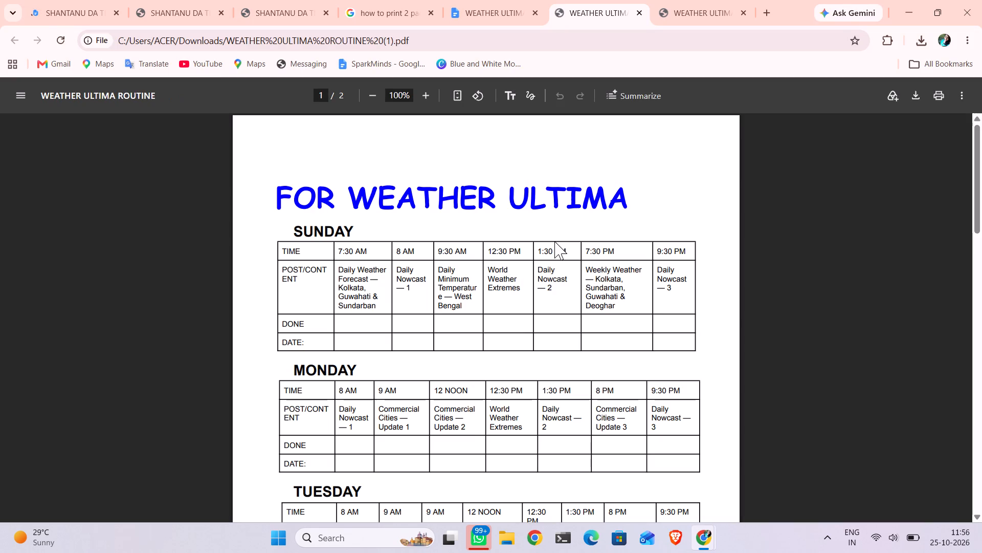
click(188, 13)
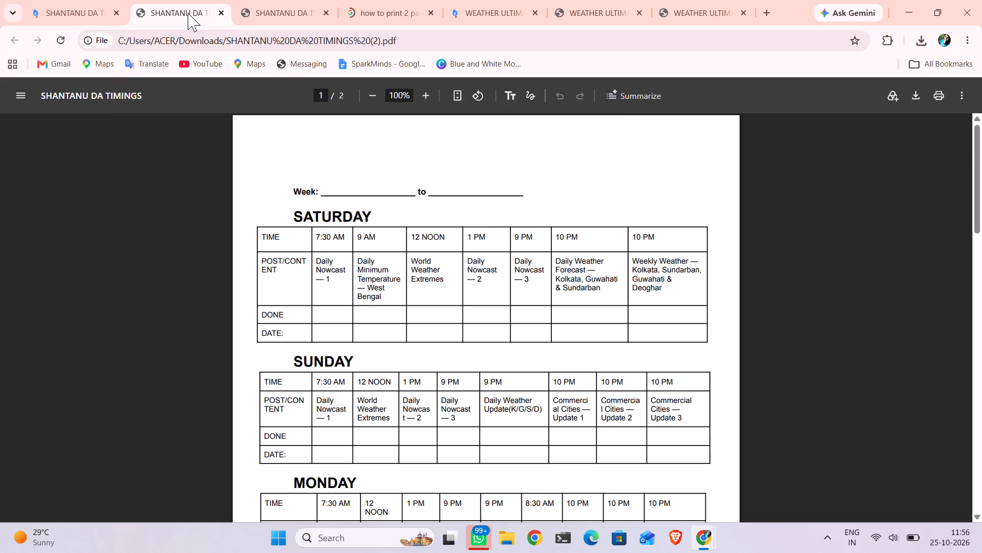
click(83, 7)
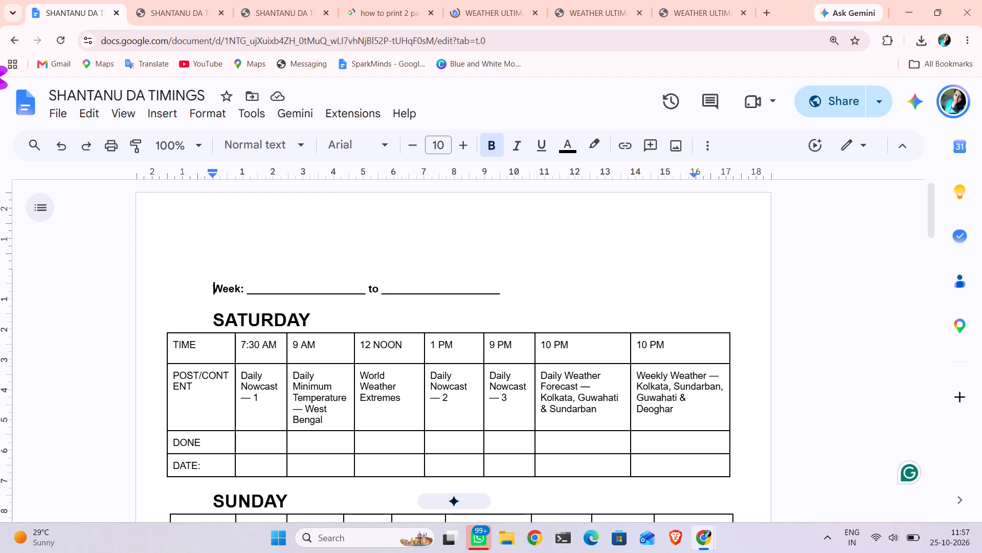
Add the line "SHANTANU DA" in capitals as its own paragraph above the Week line.
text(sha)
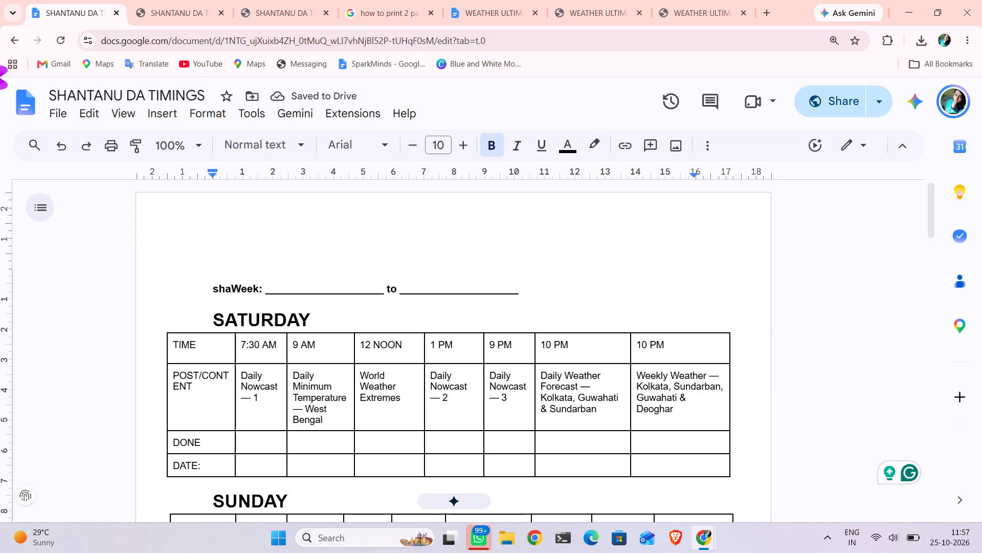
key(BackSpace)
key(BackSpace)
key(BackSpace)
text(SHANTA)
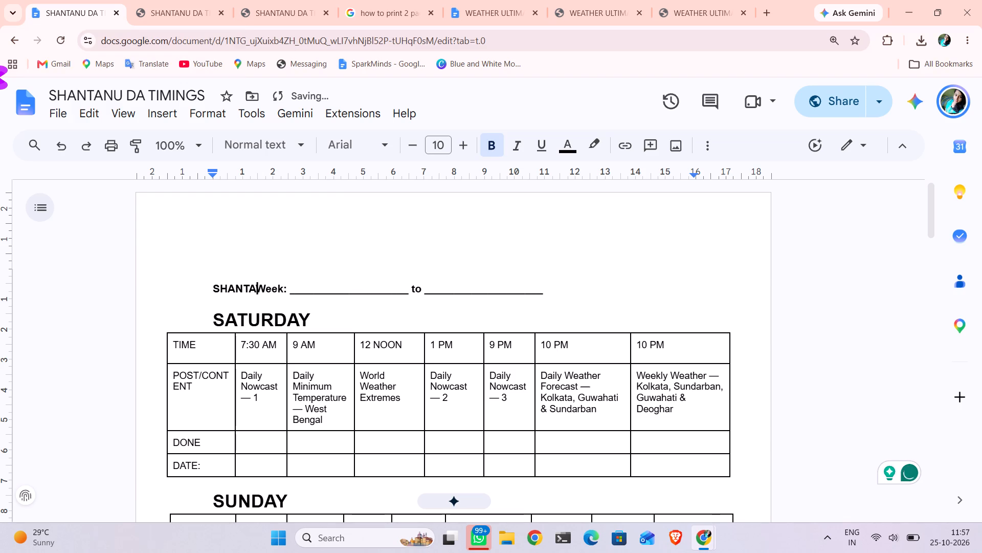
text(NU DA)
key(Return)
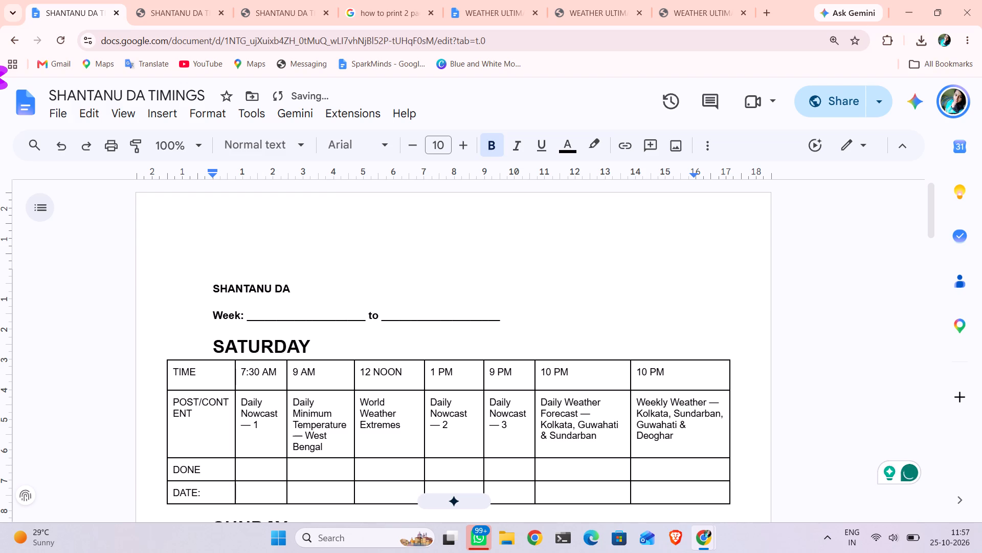
Enlarge the SHANTANU DA heading to font size 50.
drag(211, 281, 301, 286)
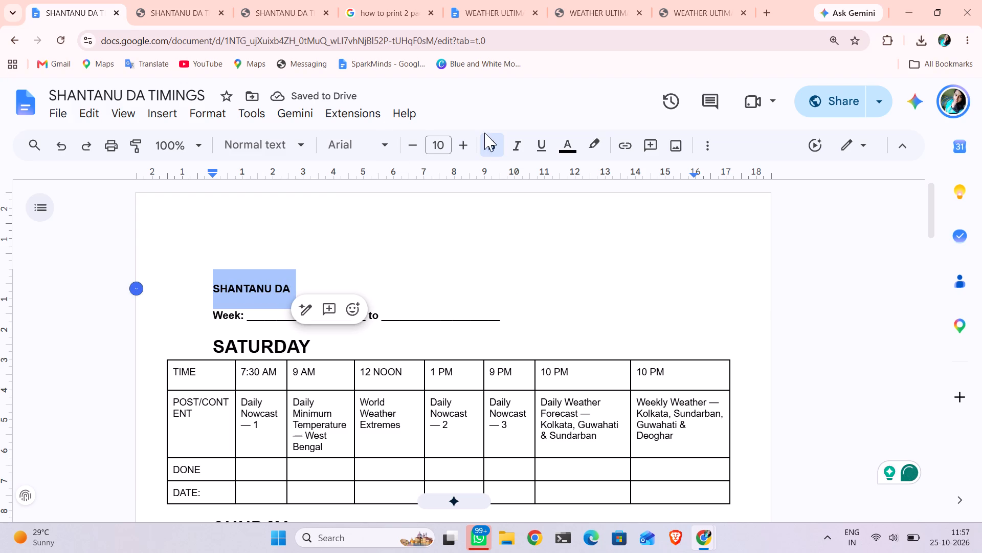
triple_click(465, 151)
triple_click(465, 151)
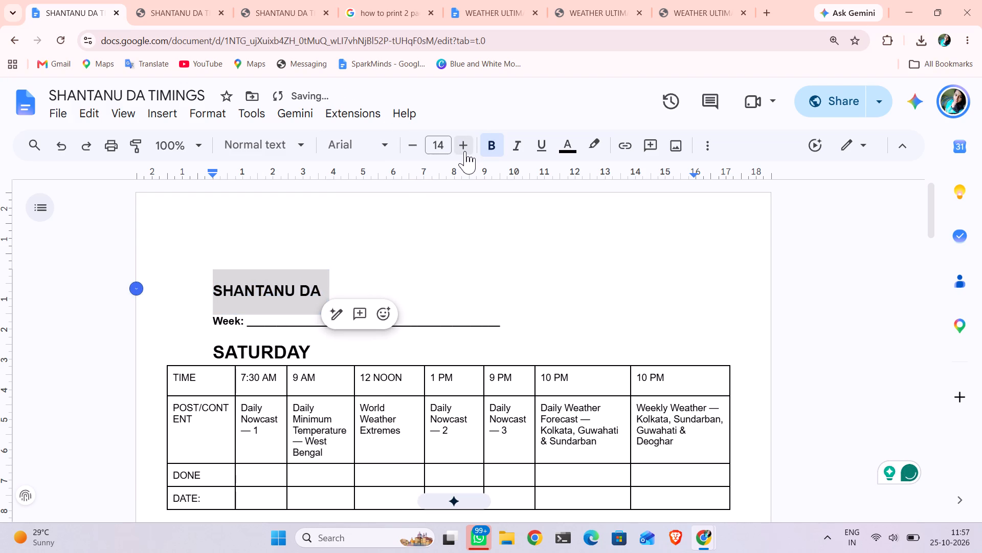
triple_click(465, 151)
triple_click(465, 151)
triple_click(465, 151)
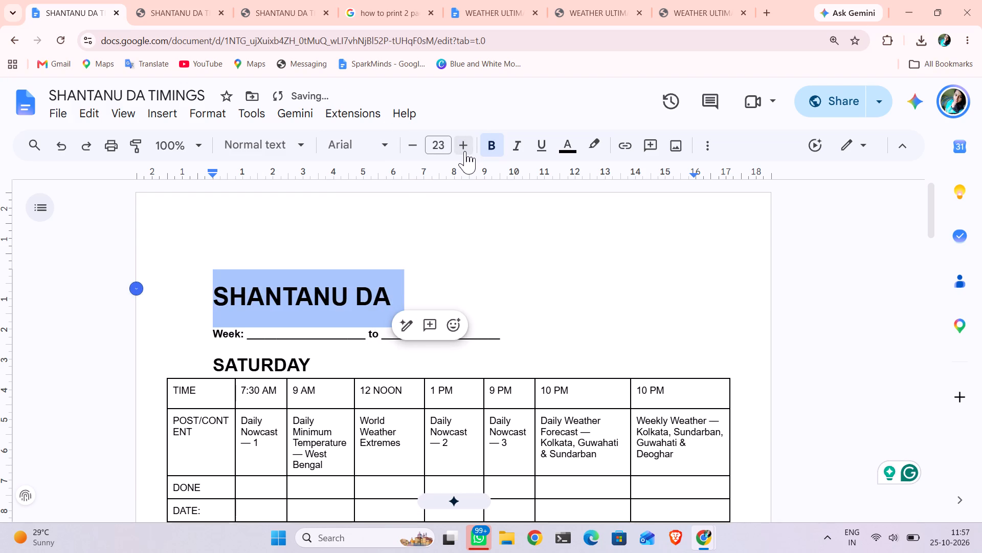
triple_click(465, 151)
triple_click(465, 151)
triple_click(465, 151)
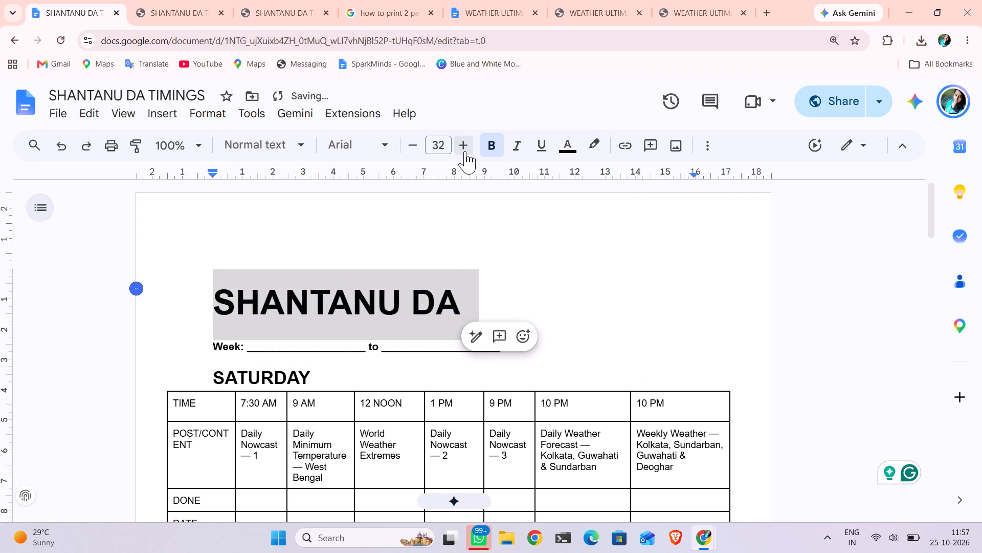
triple_click(465, 151)
triple_click(465, 151)
click(465, 151)
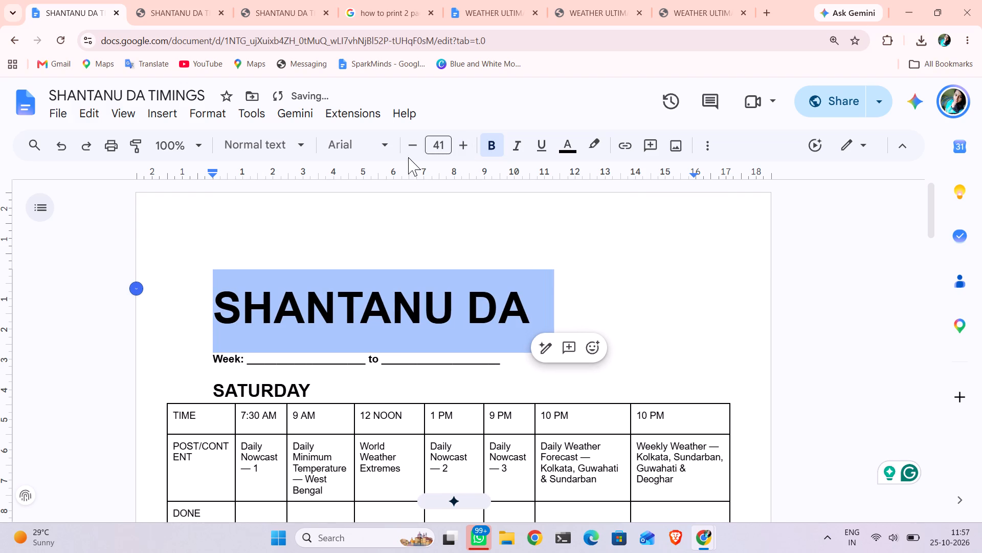
double_click(413, 145)
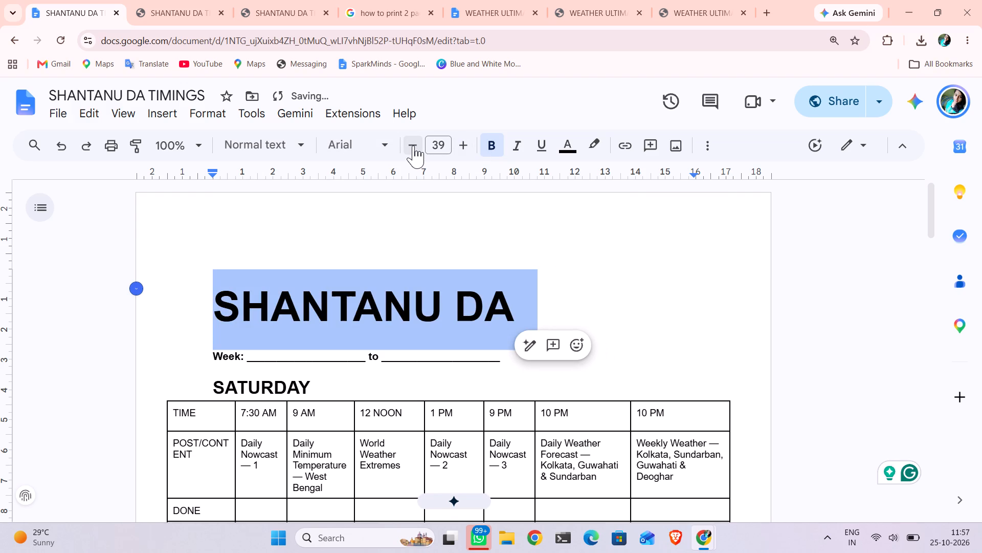
triple_click(467, 141)
triple_click(467, 141)
triple_click(467, 141)
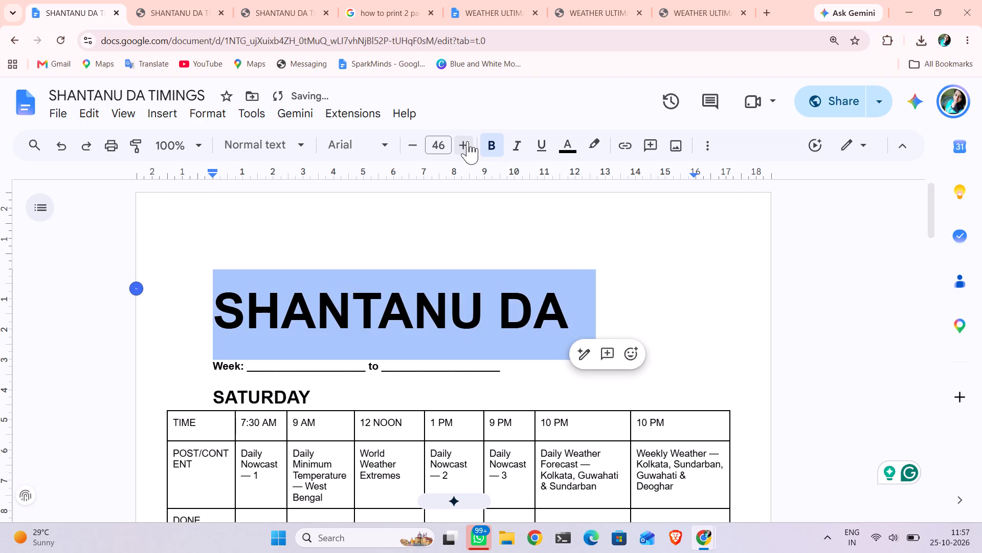
double_click(467, 141)
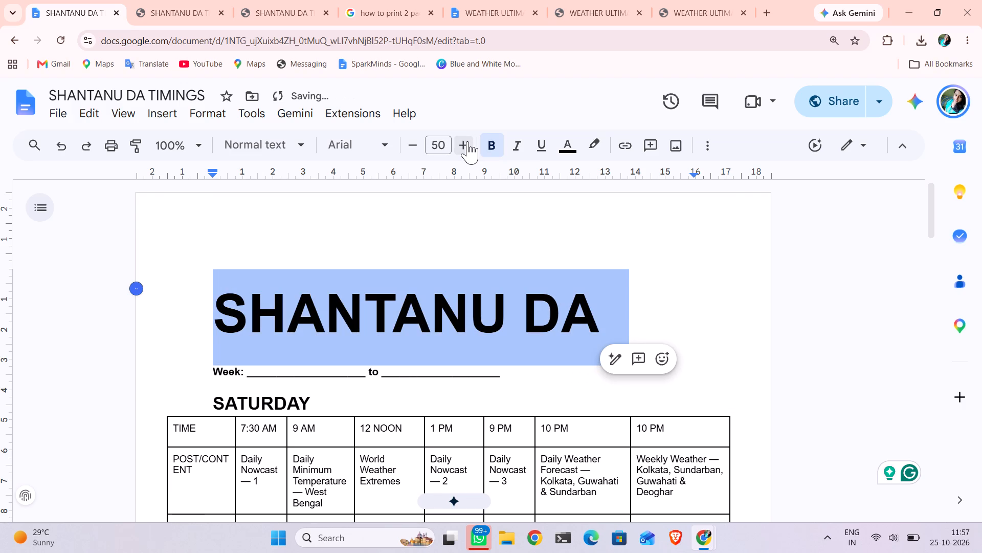
Shift the SHANTANU DA heading outward with a left indent of -0.50 and move the page's left margin slightly outward.
click(214, 308)
key(BackSpace)
key(BackSpace)
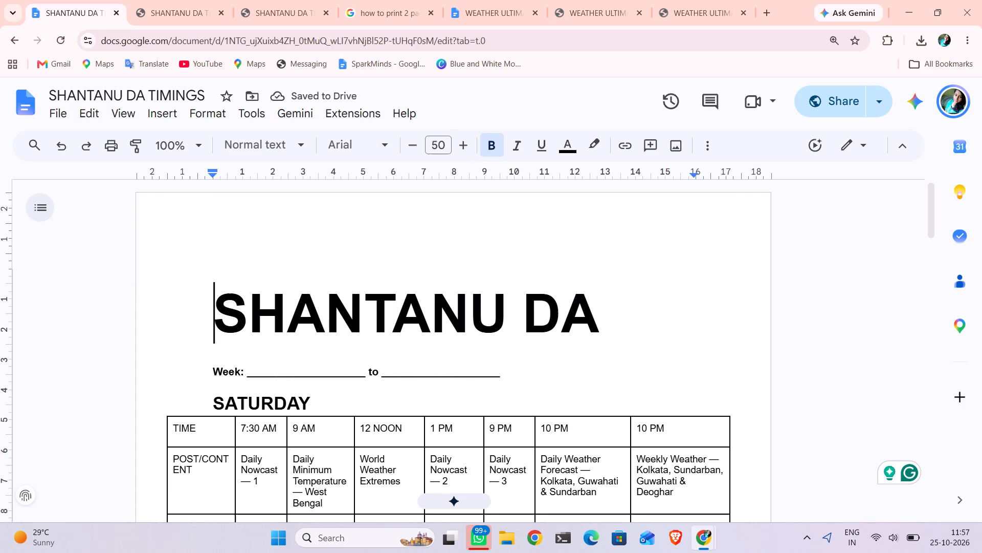
drag(212, 174, 199, 171)
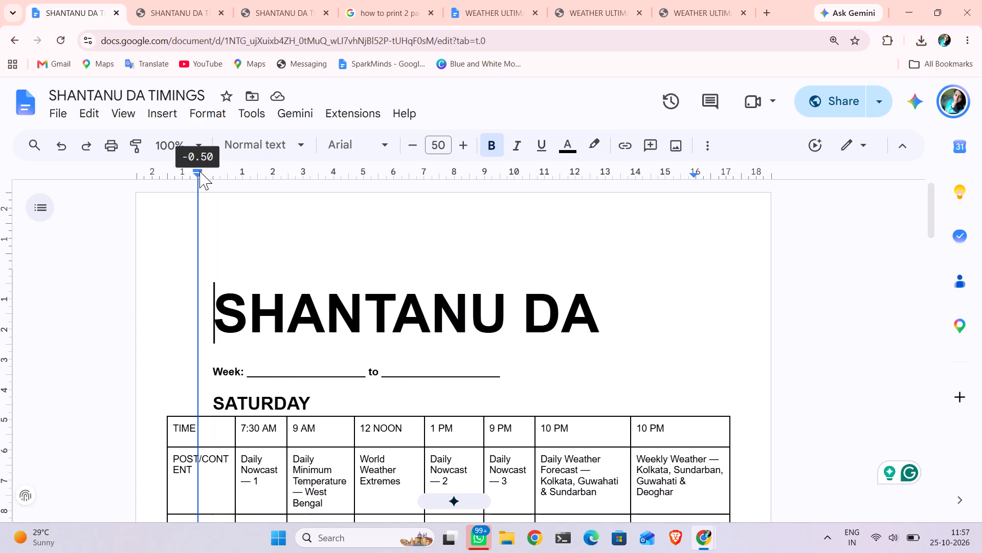
drag(199, 171, 195, 172)
drag(198, 173, 187, 172)
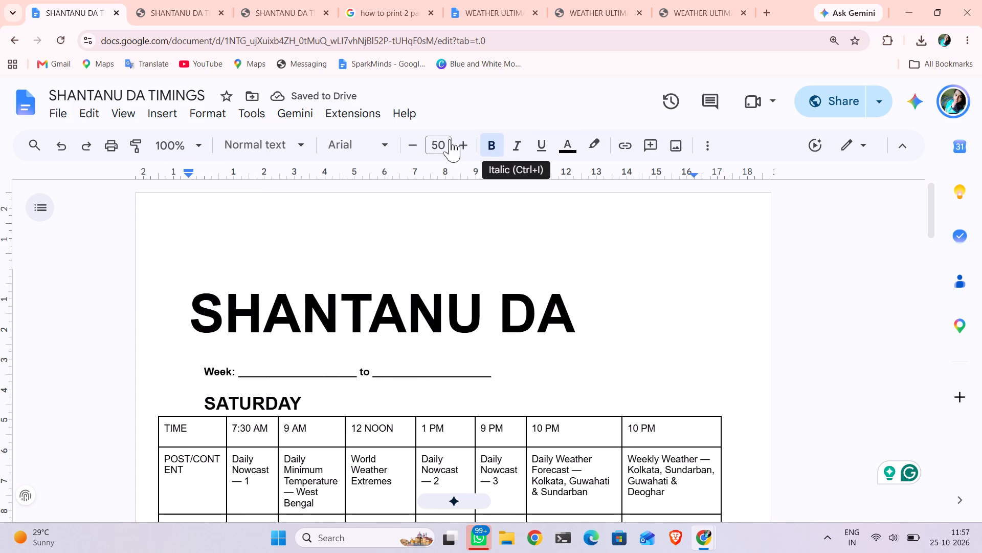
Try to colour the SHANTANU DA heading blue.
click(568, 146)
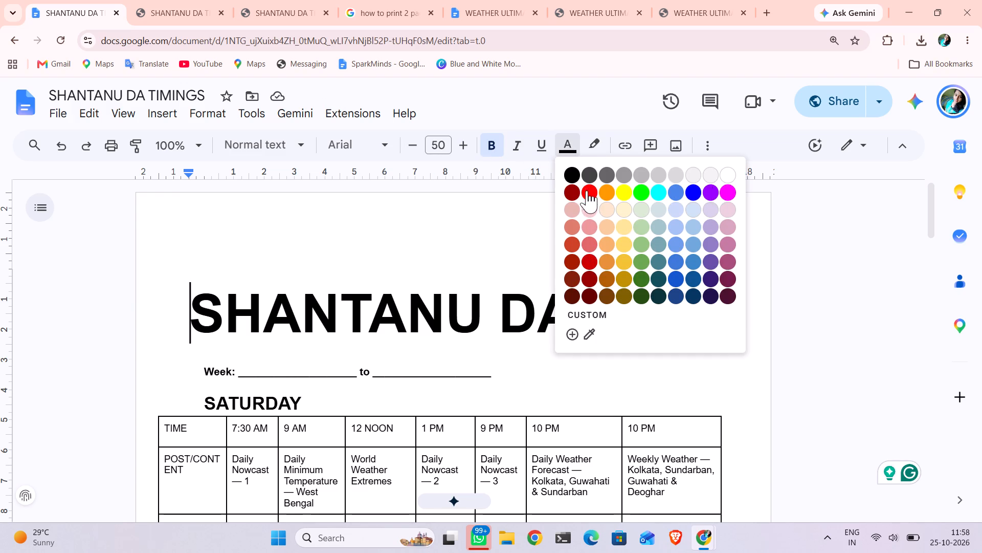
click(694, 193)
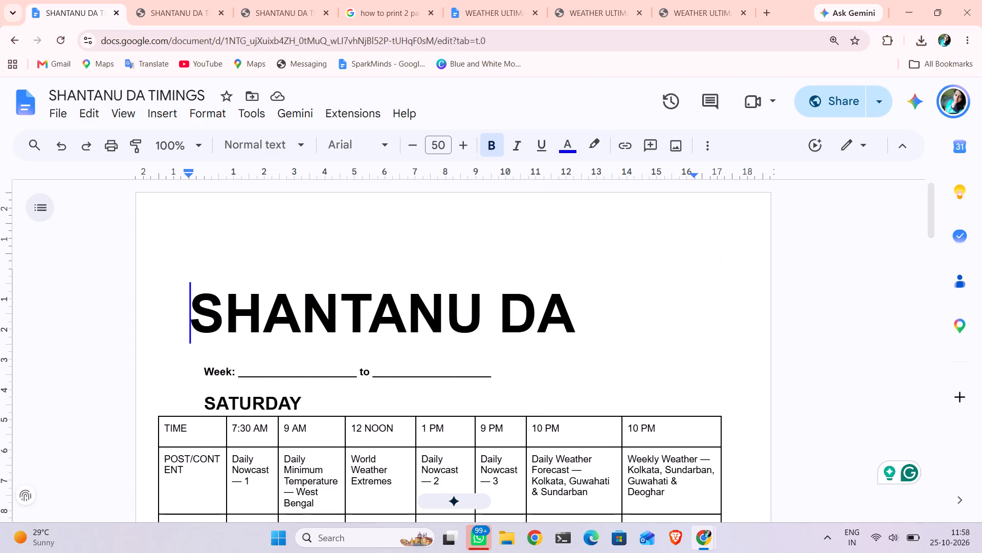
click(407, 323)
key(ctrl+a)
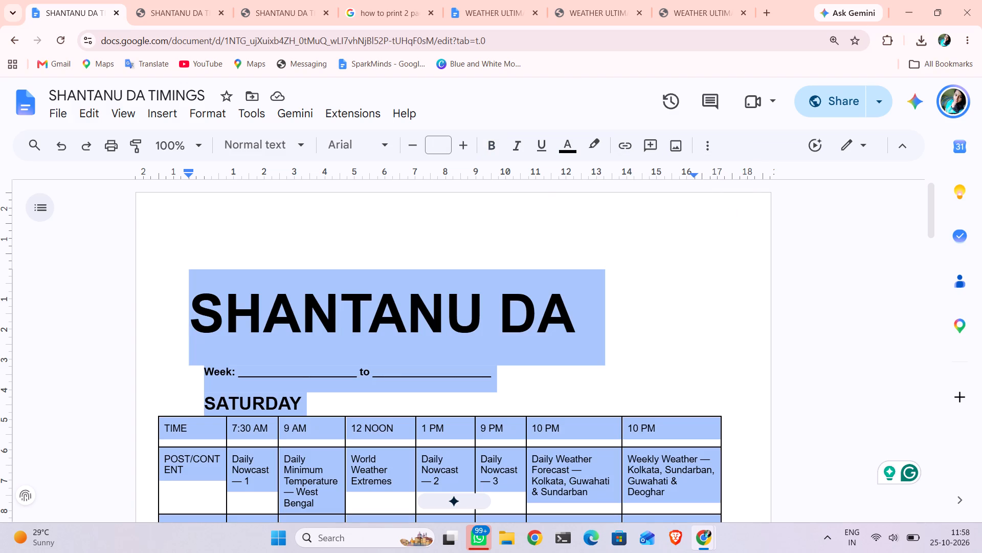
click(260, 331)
Try Calibri on the whole SHANTANU DA heading, and settle on Comic Sans MS as its font.
drag(195, 304, 569, 308)
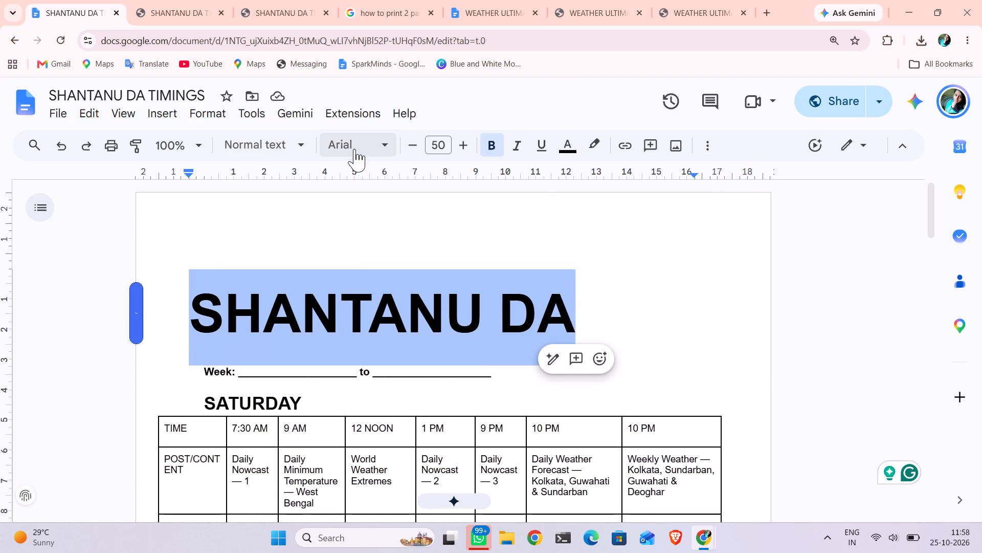
click(353, 143)
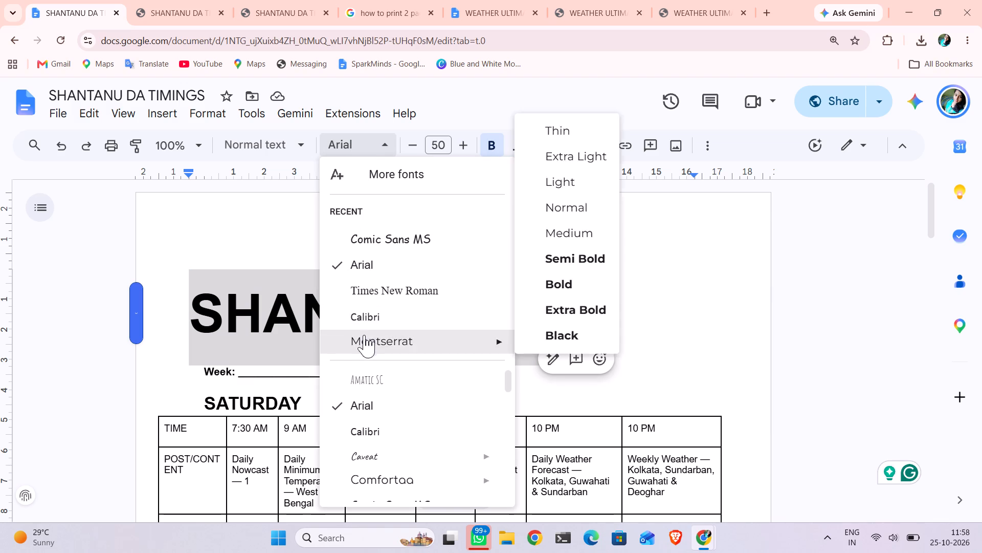
click(360, 317)
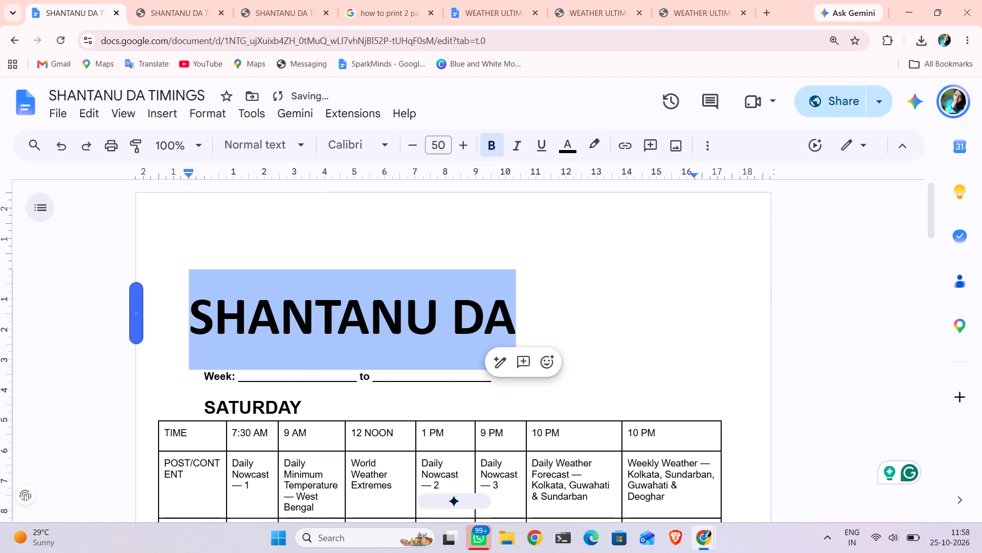
click(385, 148)
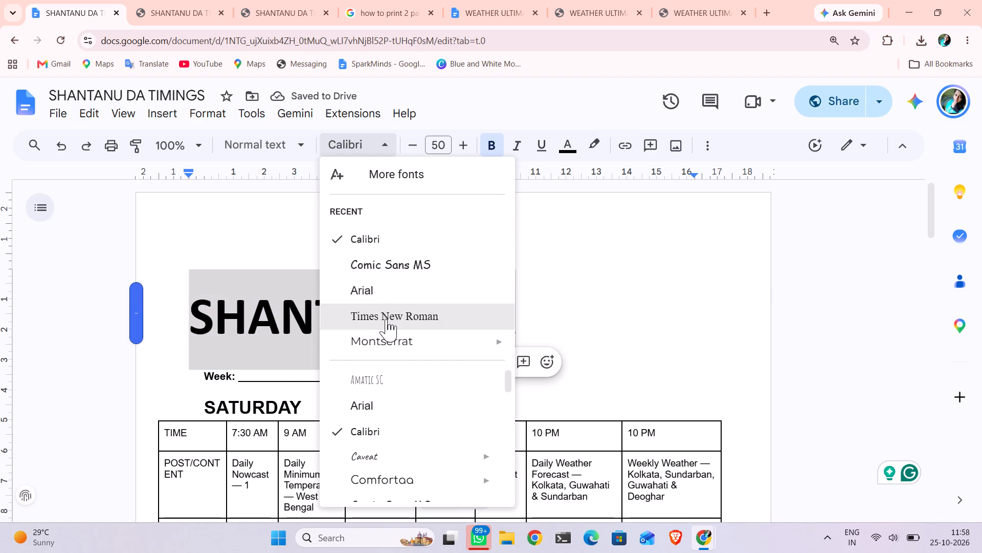
scroll(379, 411, down, 1)
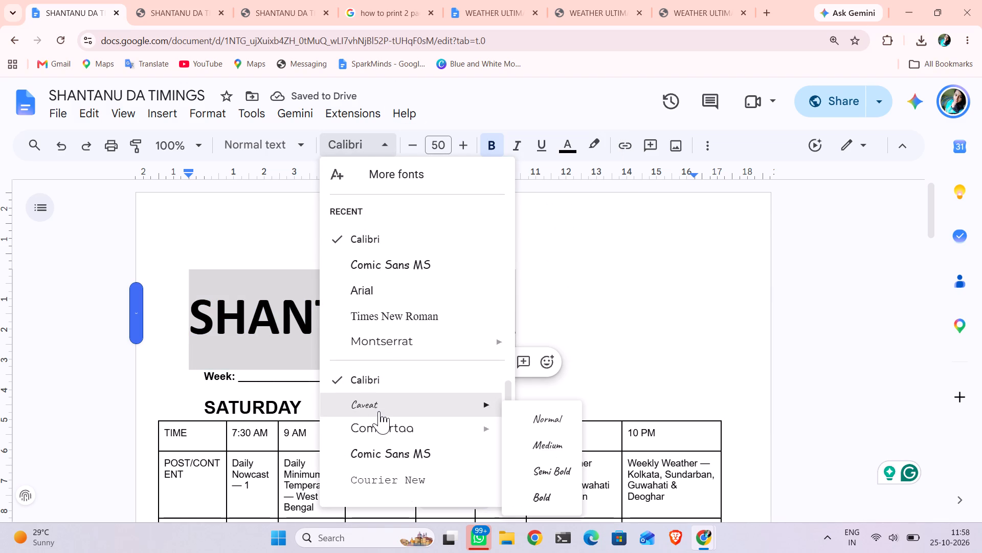
scroll(379, 411, down, 2)
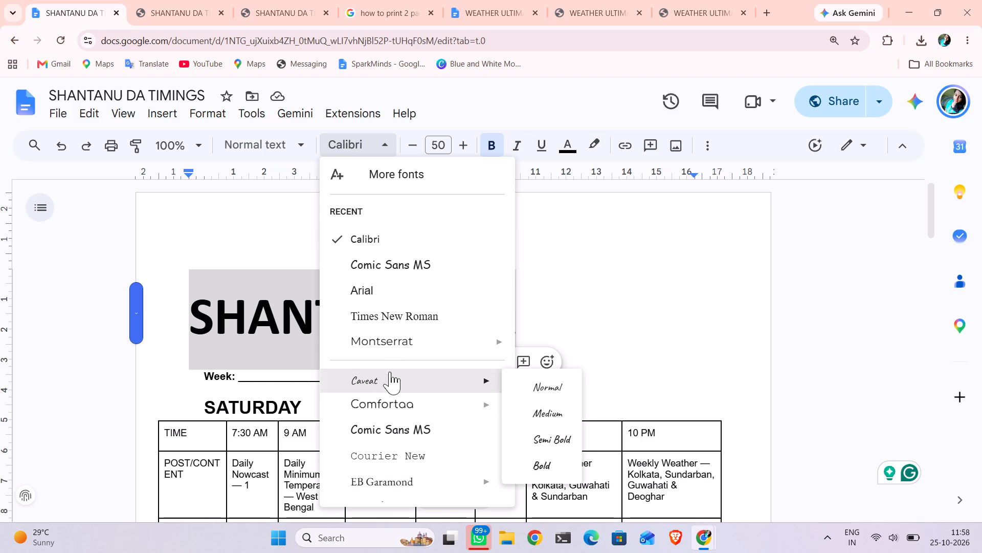
click(403, 440)
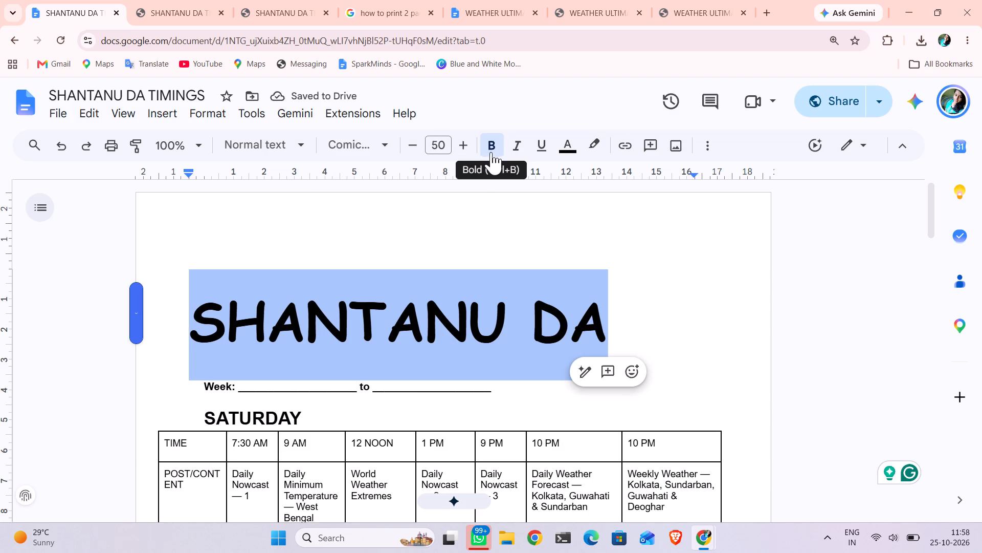
Set the SHANTANU DA heading's text colour to red.
click(572, 147)
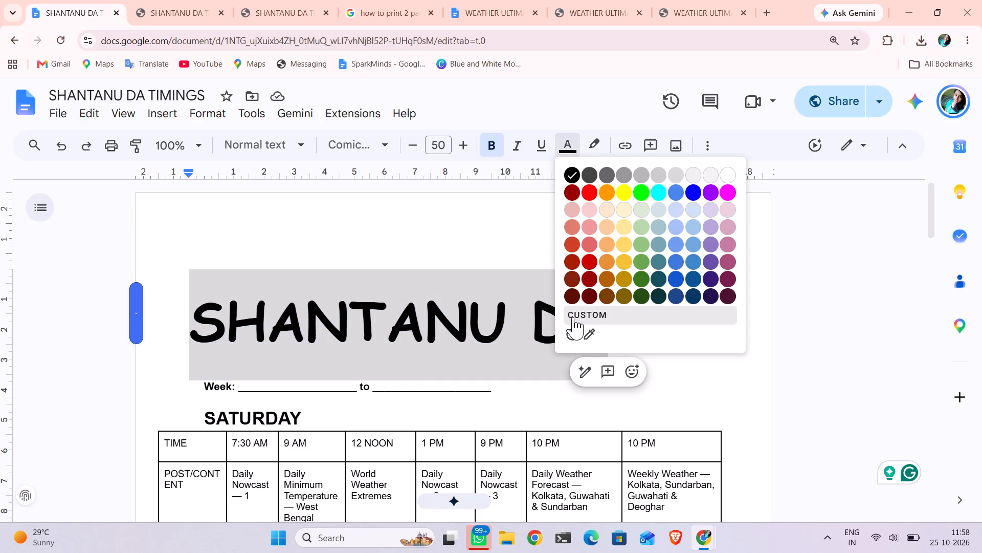
click(590, 195)
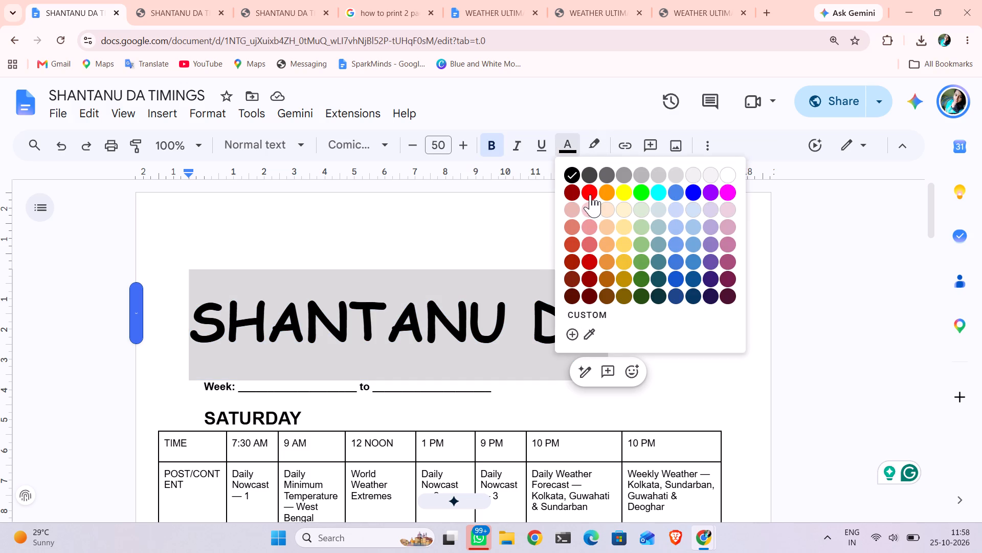
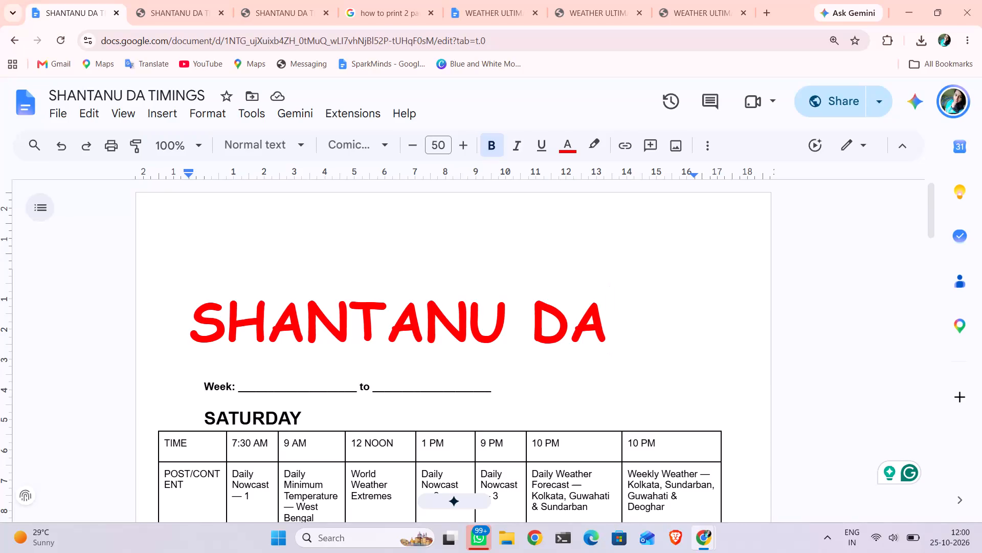
Enlarge the "Week: ___ to ___" line below the SHANTANU DA heading, settling on font size 17.
drag(202, 381, 515, 381)
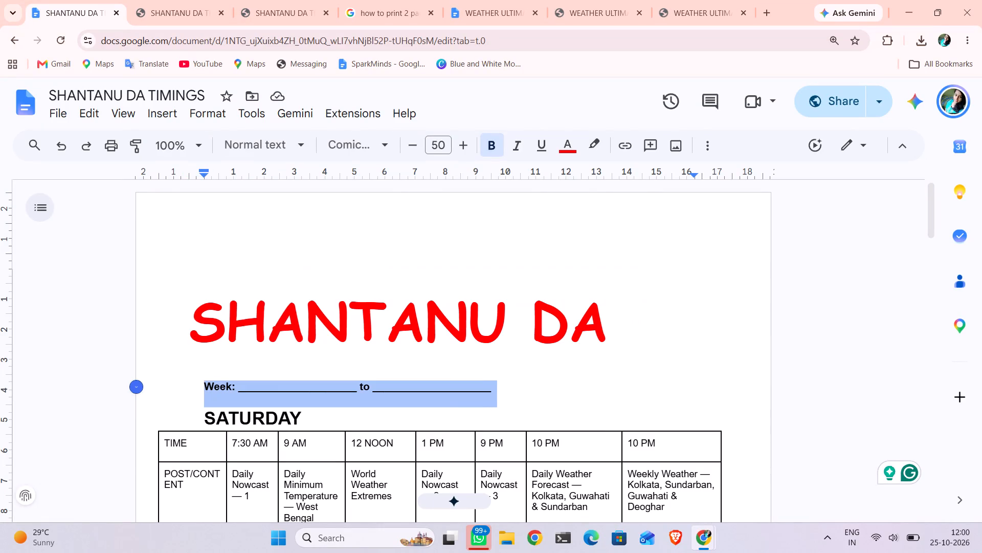
drag(515, 381, 517, 384)
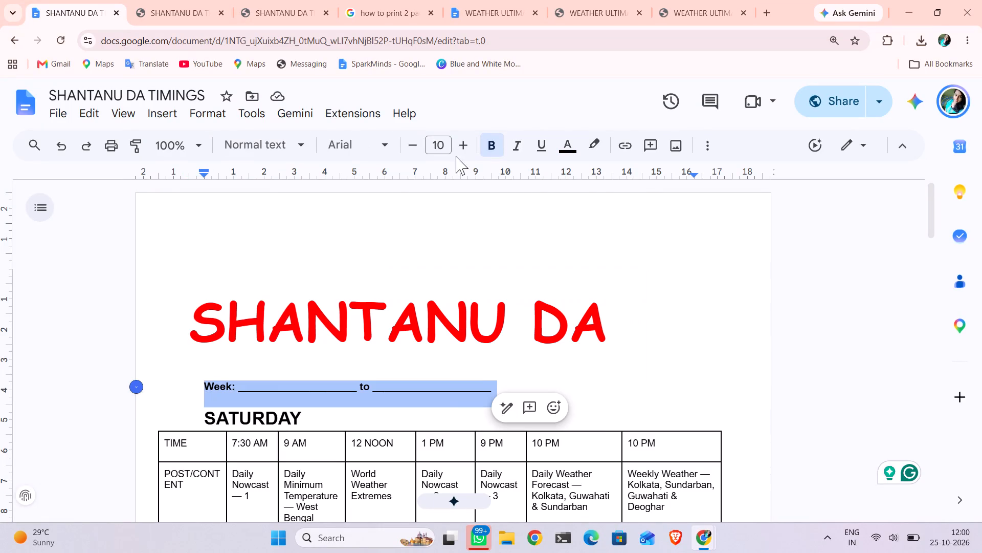
triple_click(465, 146)
triple_click(465, 146)
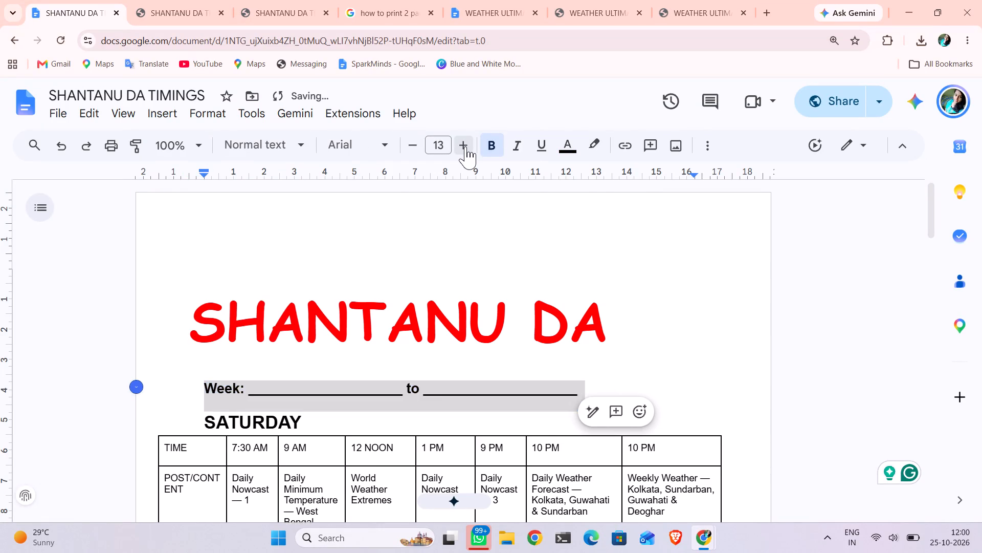
triple_click(465, 146)
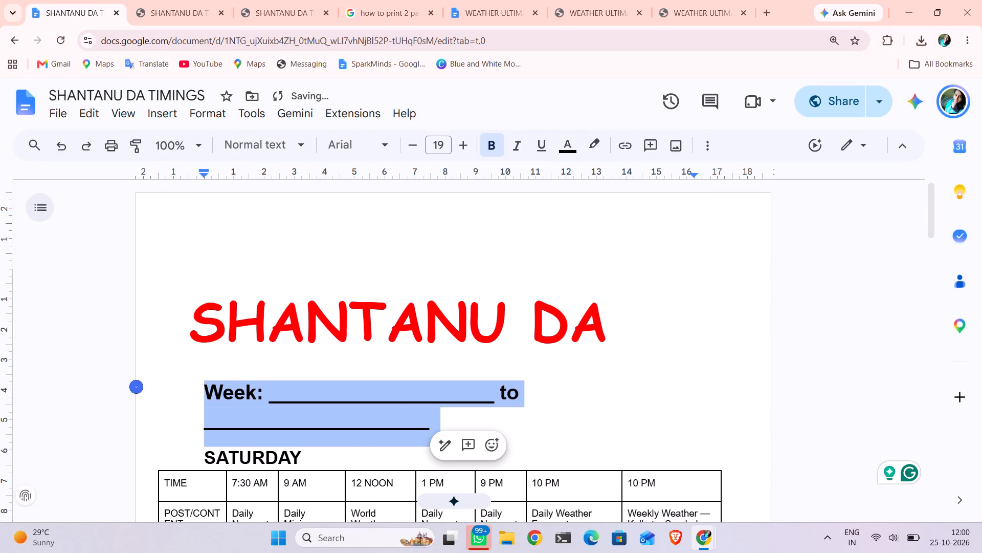
key(BackSpace)
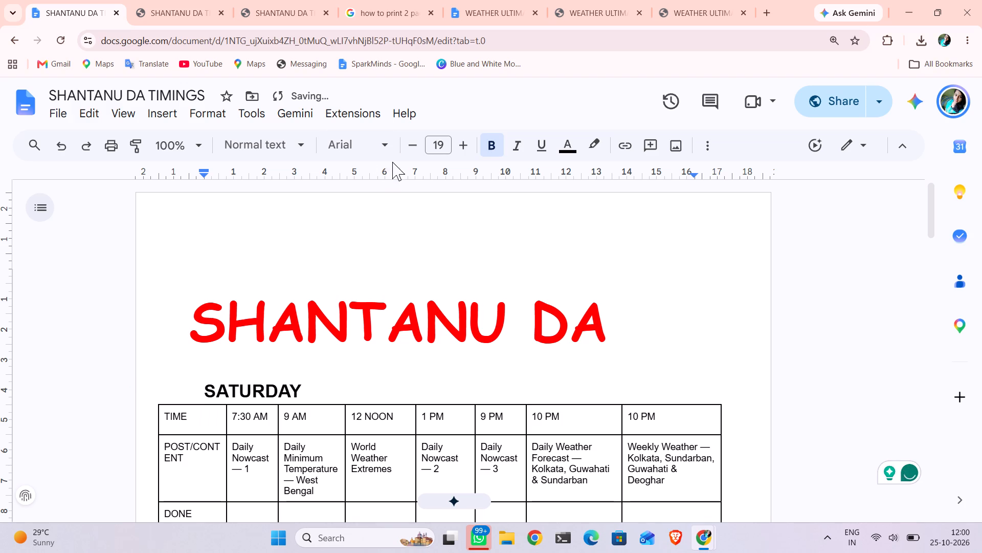
click(412, 143)
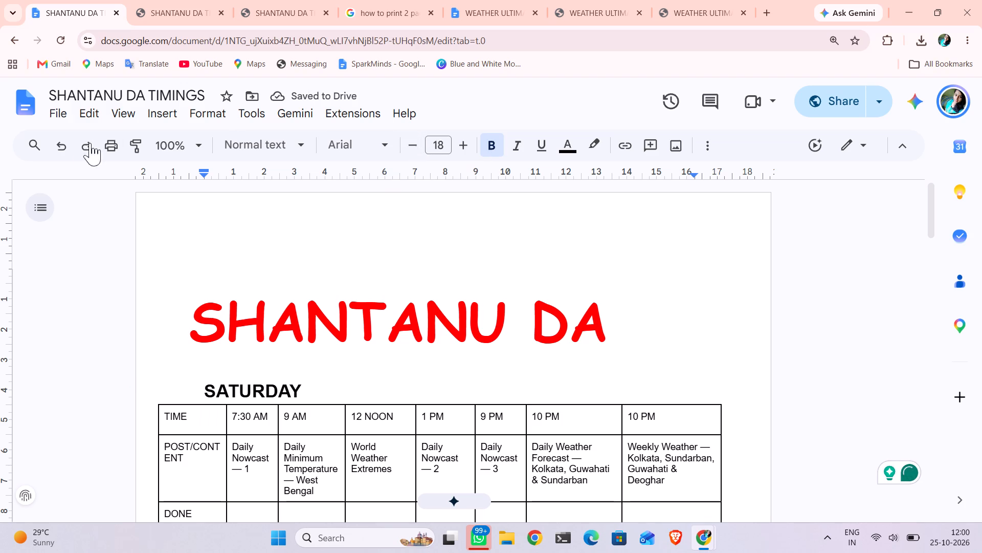
click(65, 145)
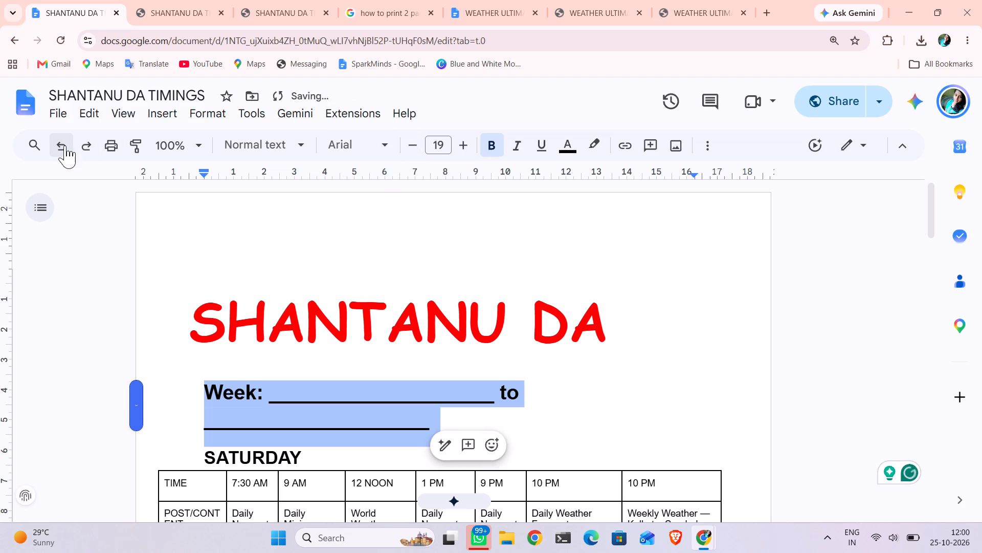
click(65, 145)
click(65, 145)
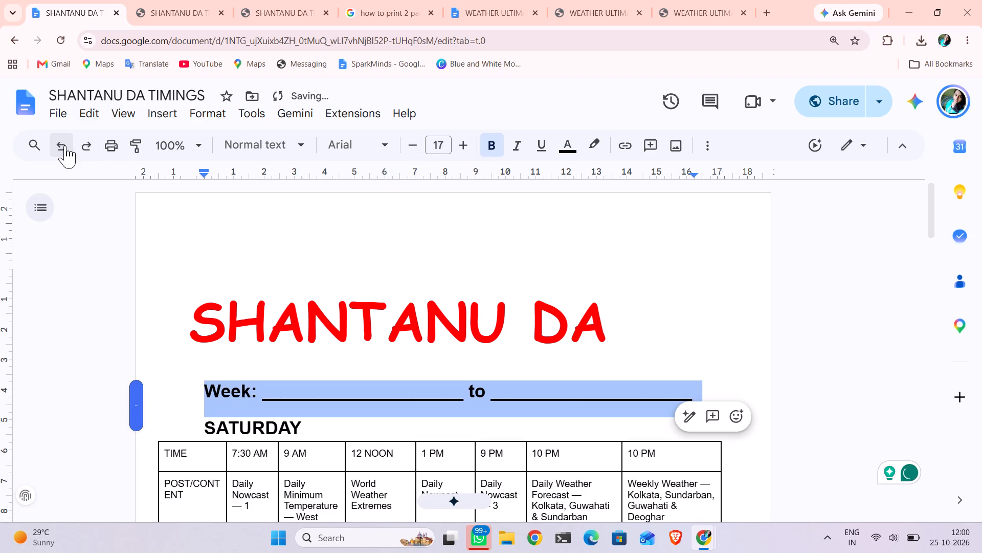
Merge the Week line into the heading paragraph and break it onto its own line again, aligned with the heading's indent.
scroll(191, 390, down, 1)
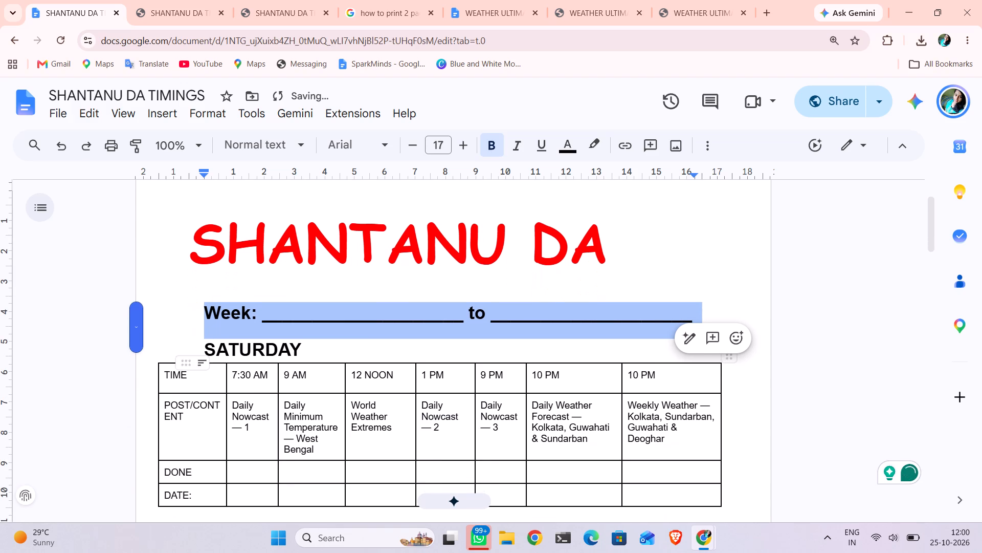
click(203, 322)
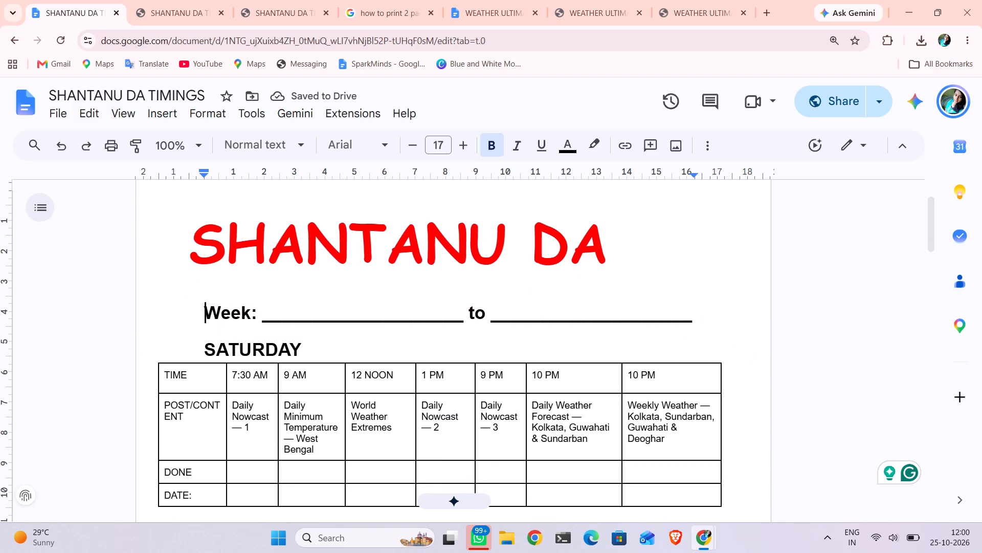
key(BackSpace)
key(BackSpace)
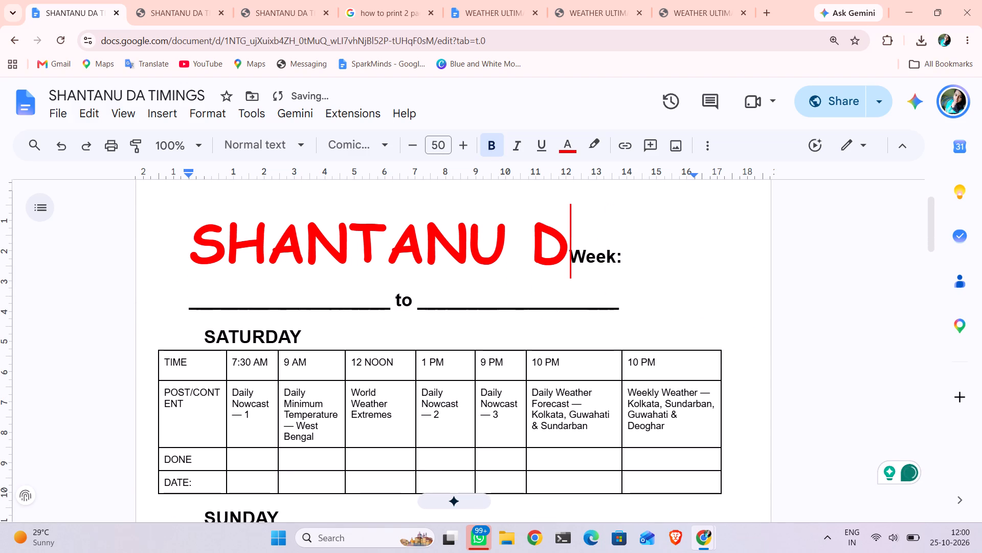
key(Return)
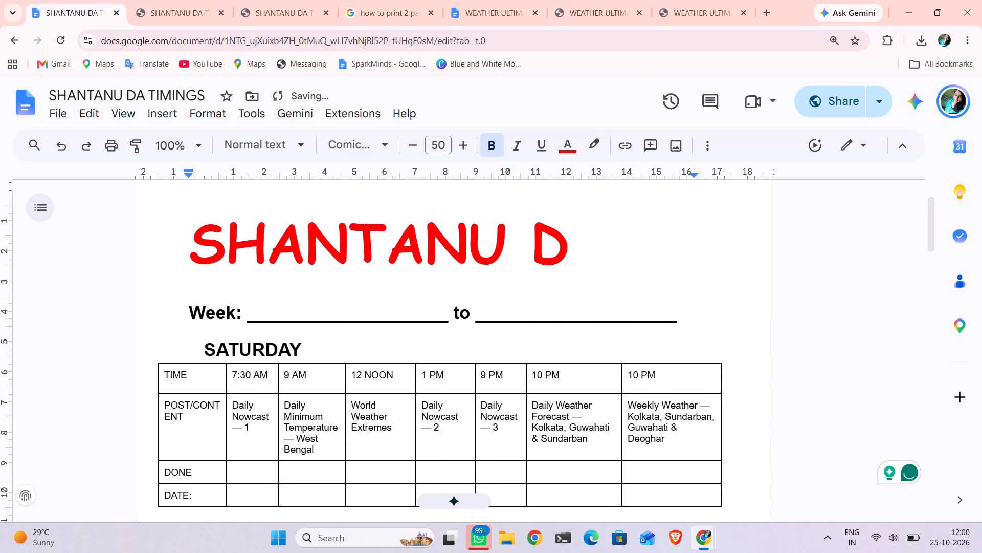
Insert three blank lines before the TUESDAY title so its whole section starts on the second page.
scroll(203, 322, down, 2)
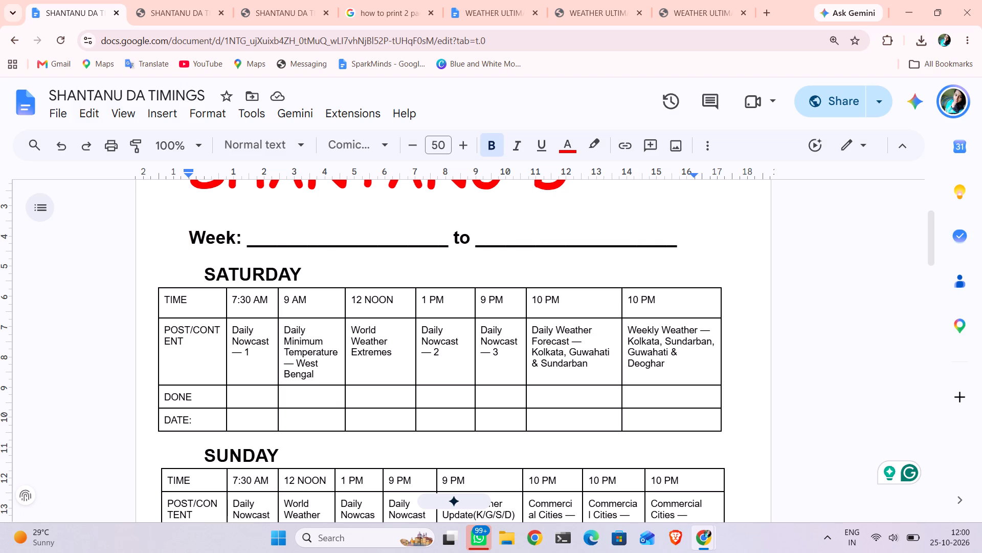
scroll(197, 394, down, 3)
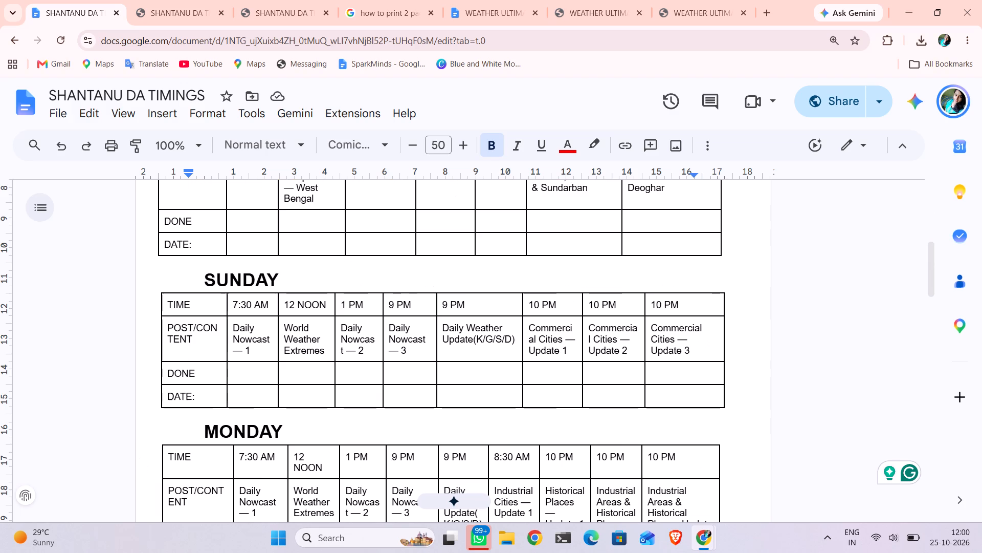
scroll(197, 394, down, 5)
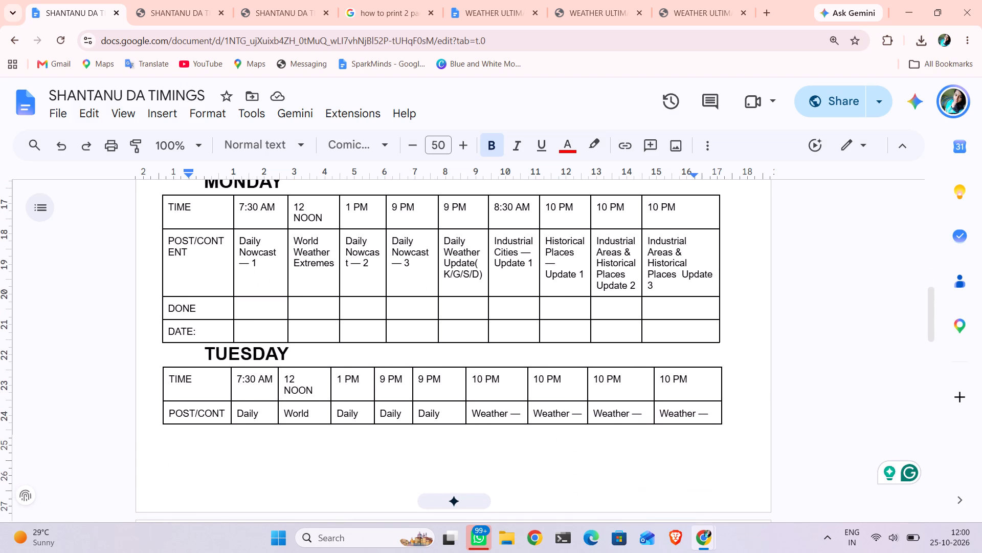
scroll(197, 394, down, 2)
scroll(197, 394, right, 1)
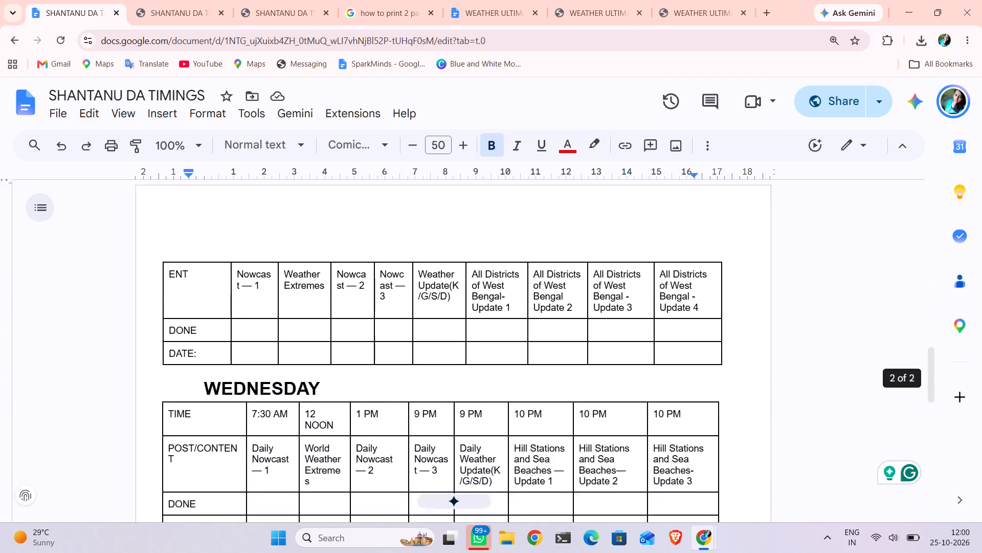
scroll(197, 394, up, 5)
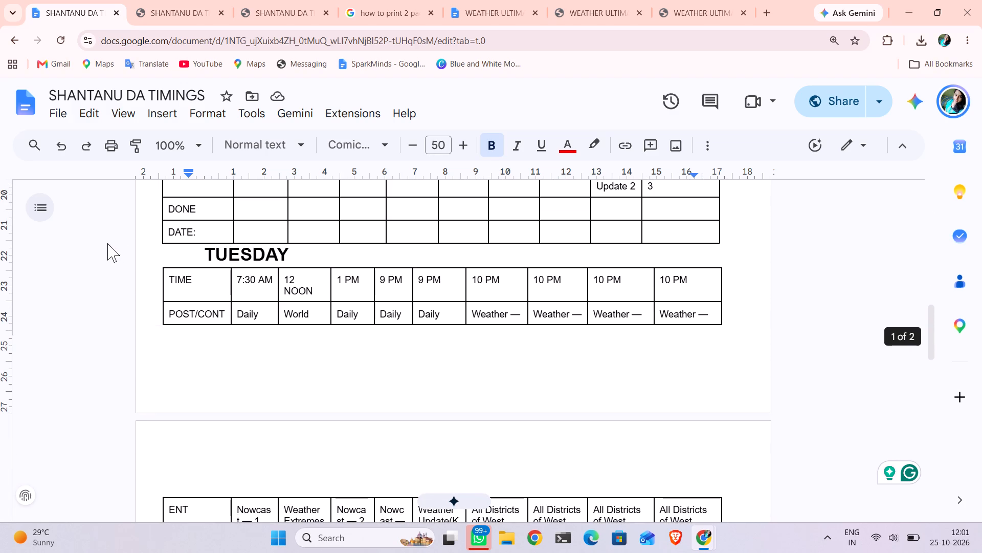
click(205, 247)
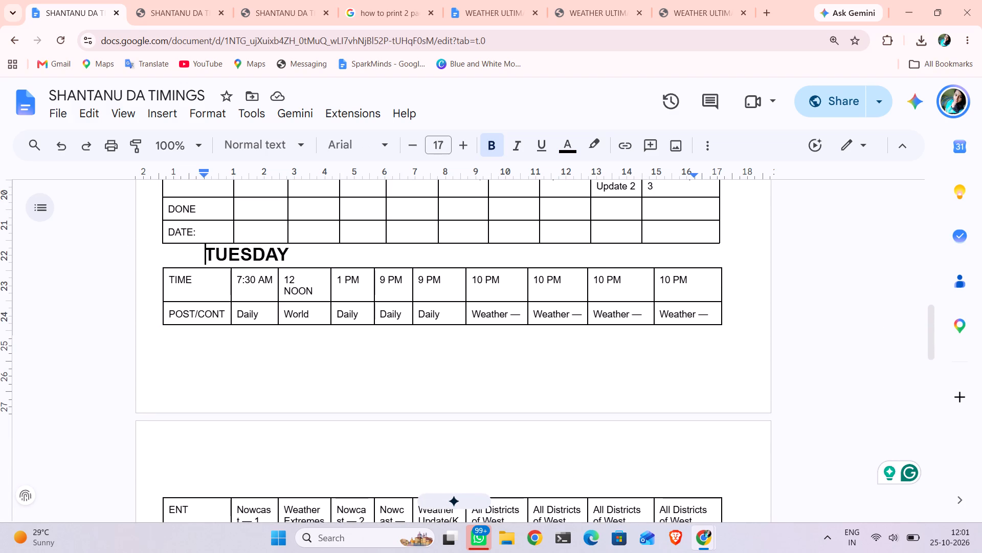
key(Return)
key(Return)
key(Return)
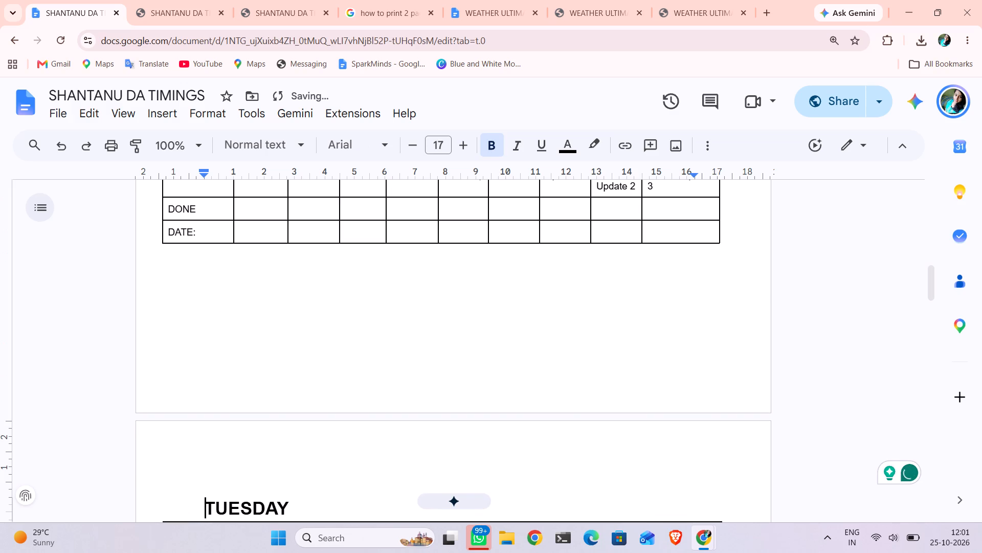
Delete blank lines on the empty last page after the FRIDAY table.
scroll(205, 247, down, 10)
scroll(205, 247, up, 4)
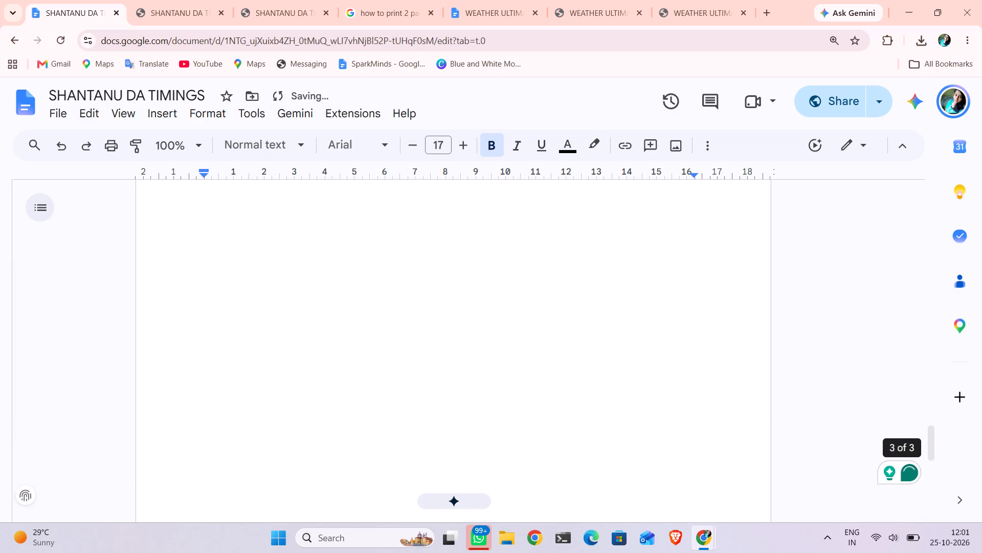
scroll(205, 247, right, 2)
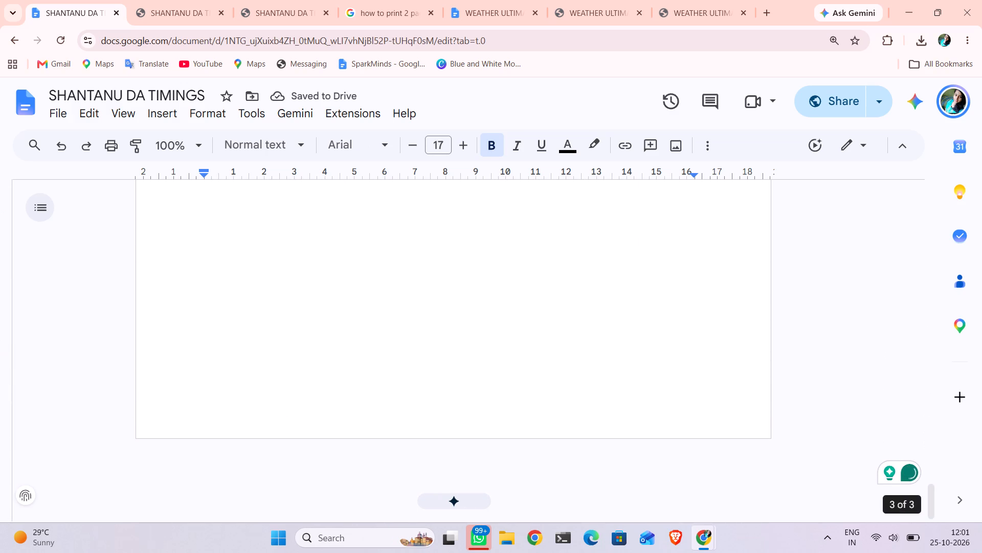
scroll(205, 247, up, 9)
scroll(205, 247, right, 1)
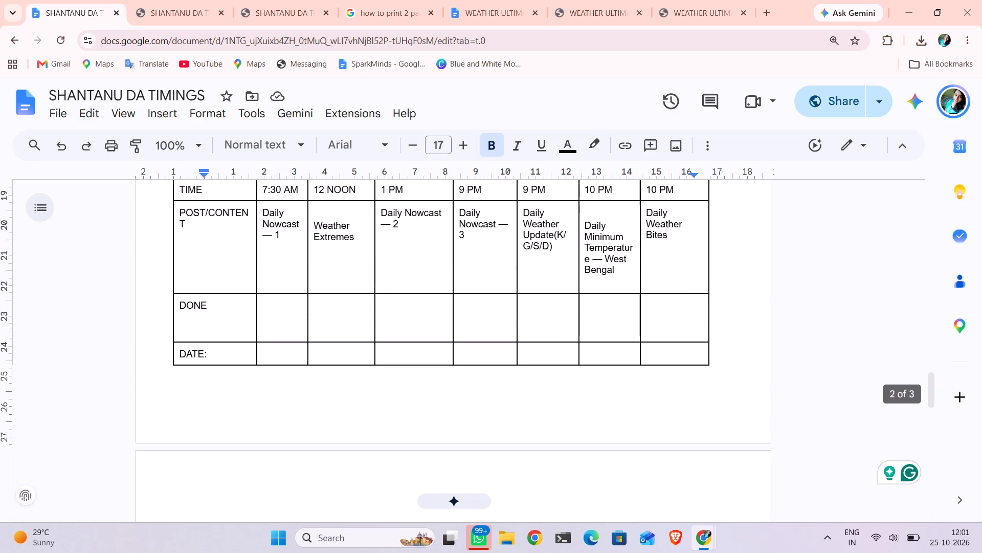
scroll(205, 247, right, 1)
click(205, 247)
key(BackSpace)
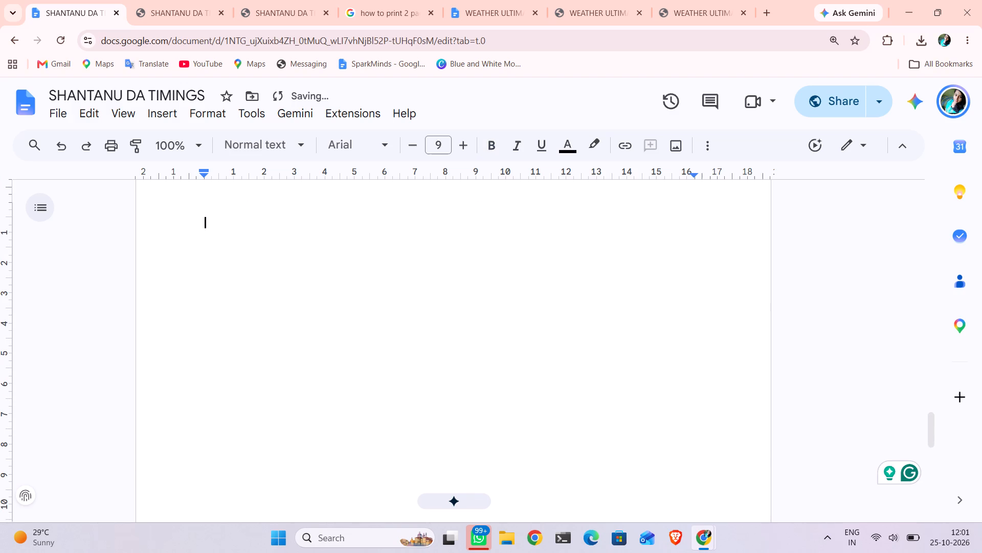
key(BackSpace)
key(BackSpace)
key(BackSpace)
key(BackSpace)
key(BackSpace)
key(BackSpace)
Review the layout and page breaks of the weekday tables across the document.
scroll(205, 247, up, 4)
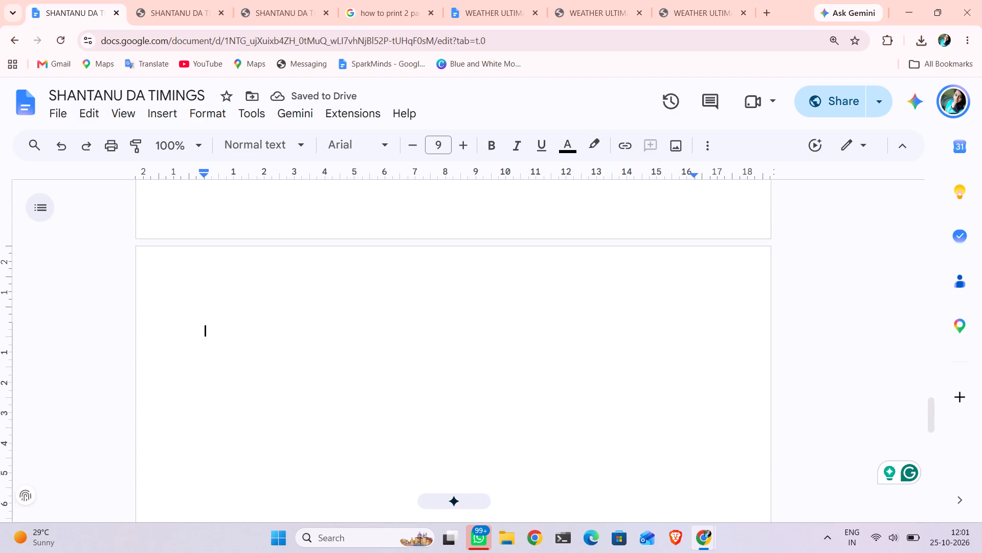
scroll(205, 247, up, 3)
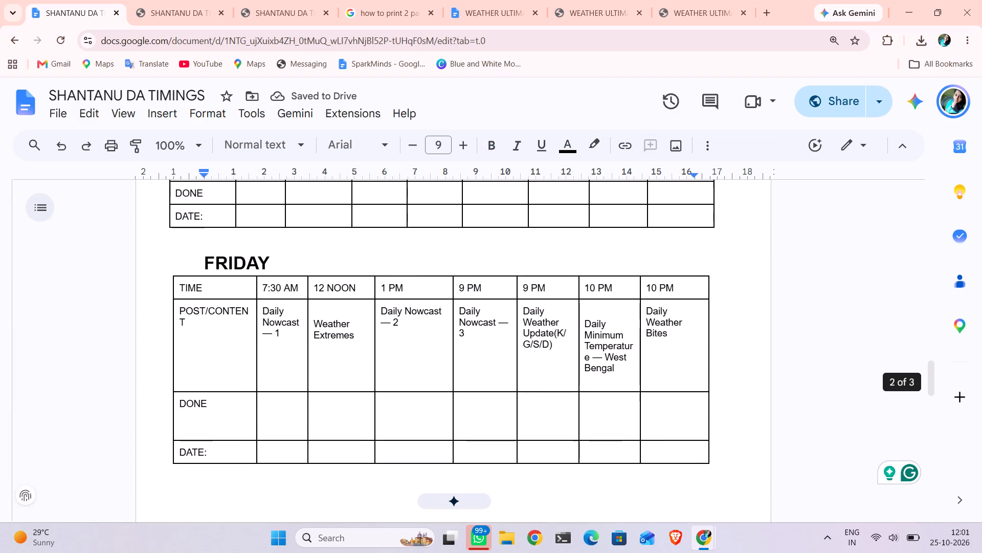
scroll(205, 247, up, 3)
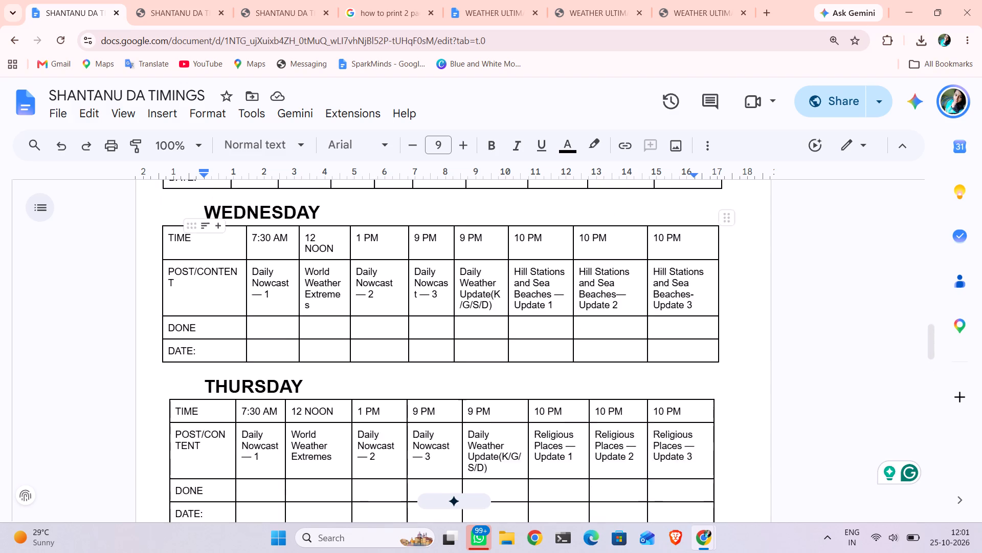
scroll(205, 247, up, 7)
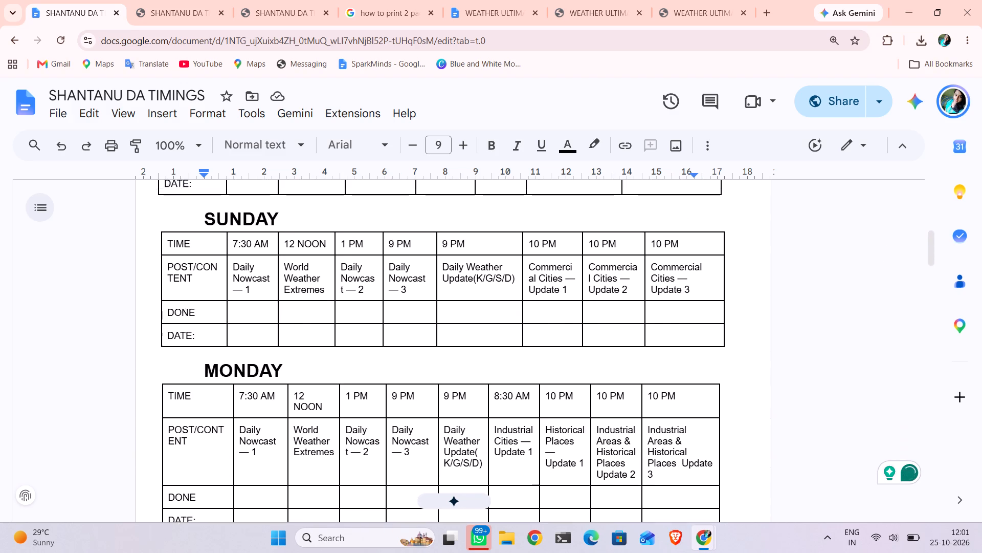
scroll(206, 236, down, 8)
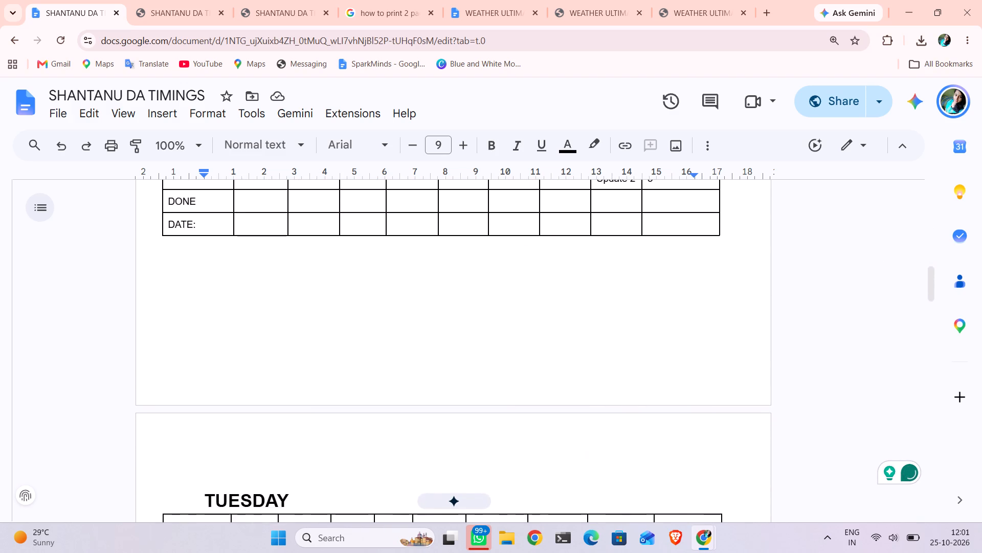
scroll(206, 236, down, 7)
scroll(206, 236, right, 1)
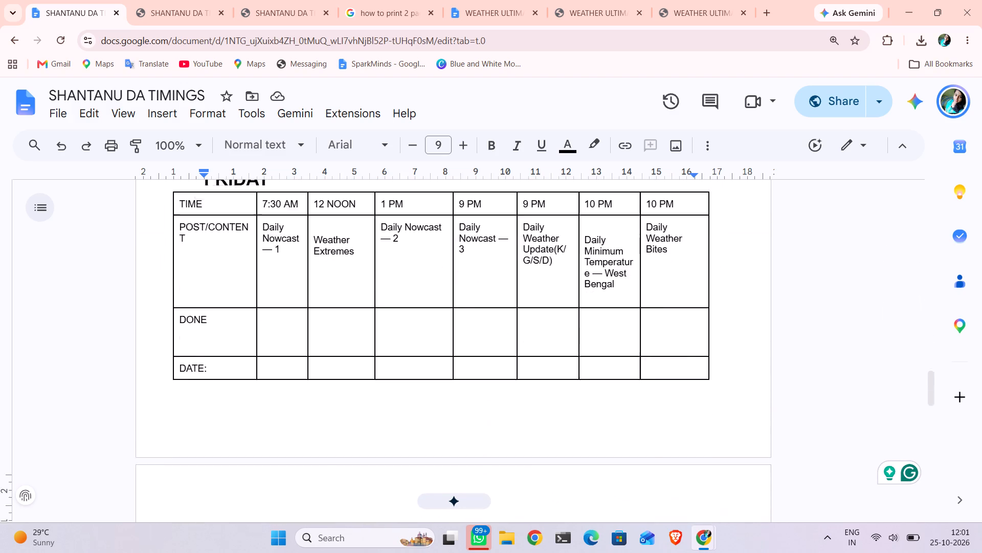
scroll(206, 236, right, 1)
scroll(206, 236, up, 8)
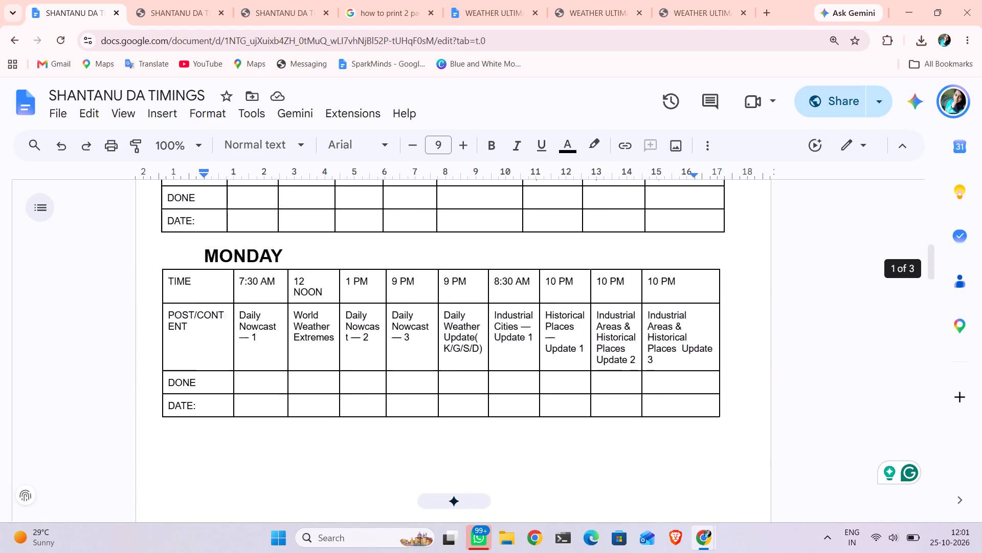
Add the missing letter A at the end of the heading so it reads SHANTANU DA.
scroll(206, 236, up, 3)
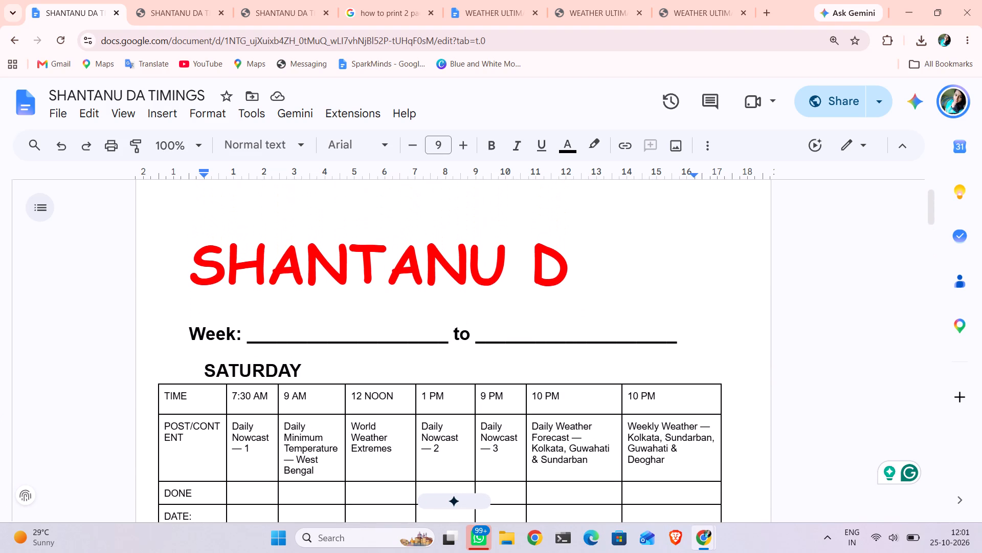
click(662, 219)
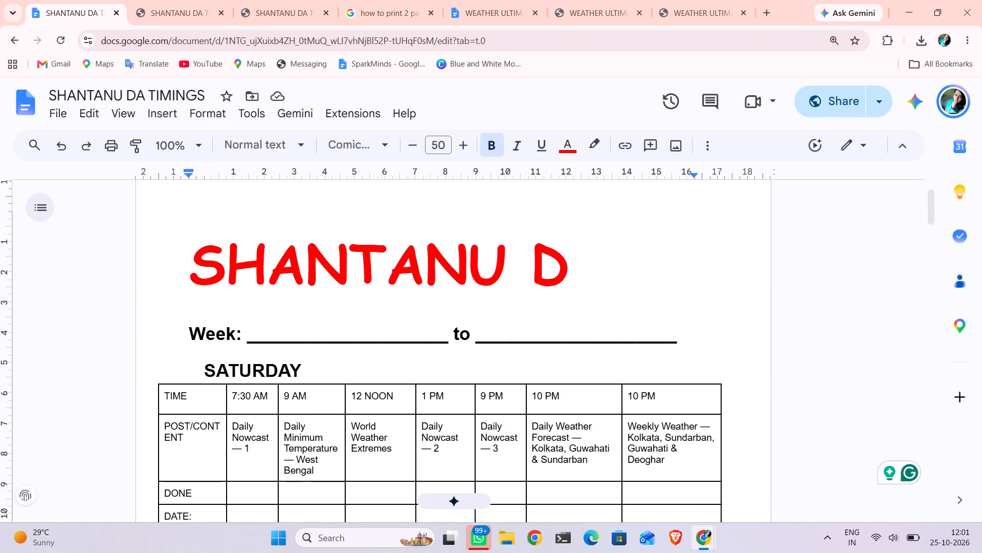
key(a)
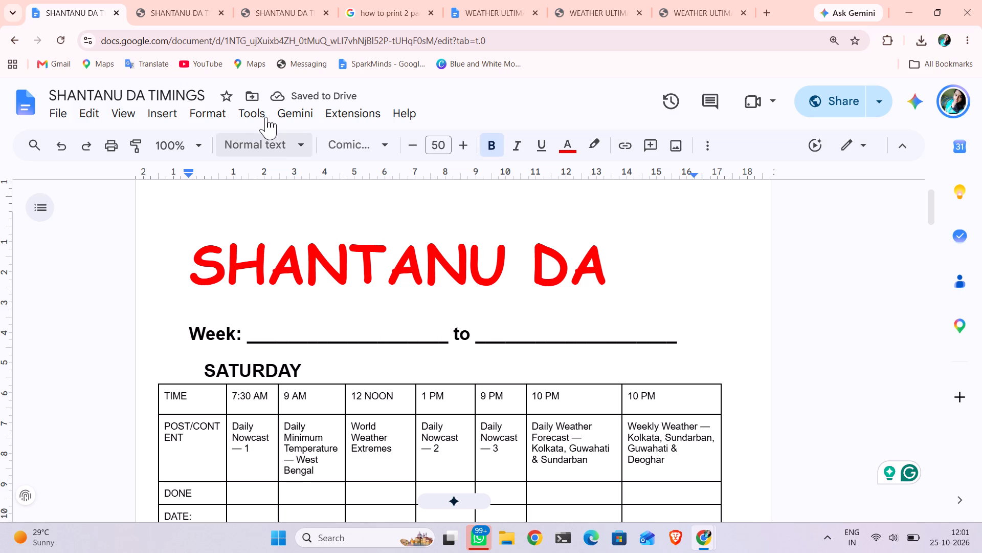
Download the corrected schedule as a PDF document.
click(58, 114)
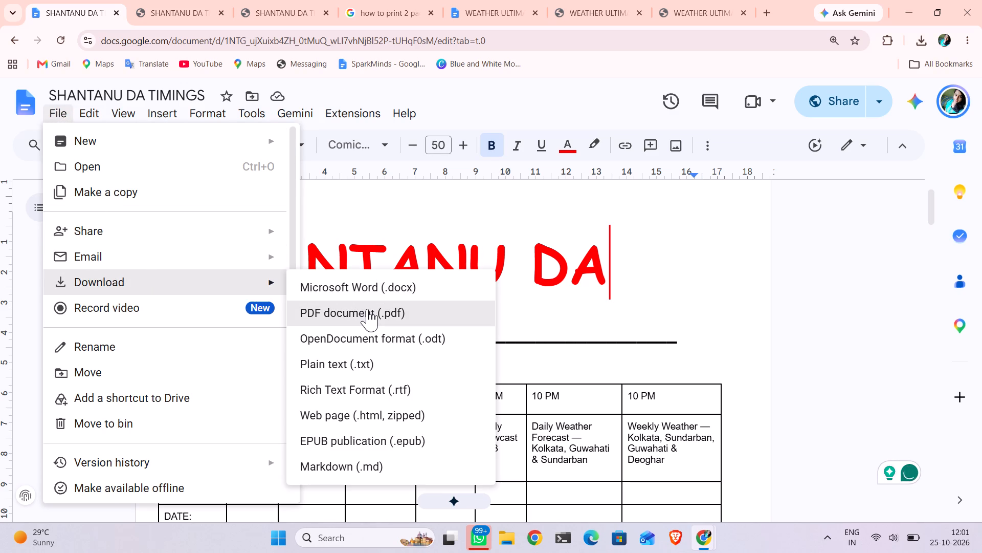
click(367, 309)
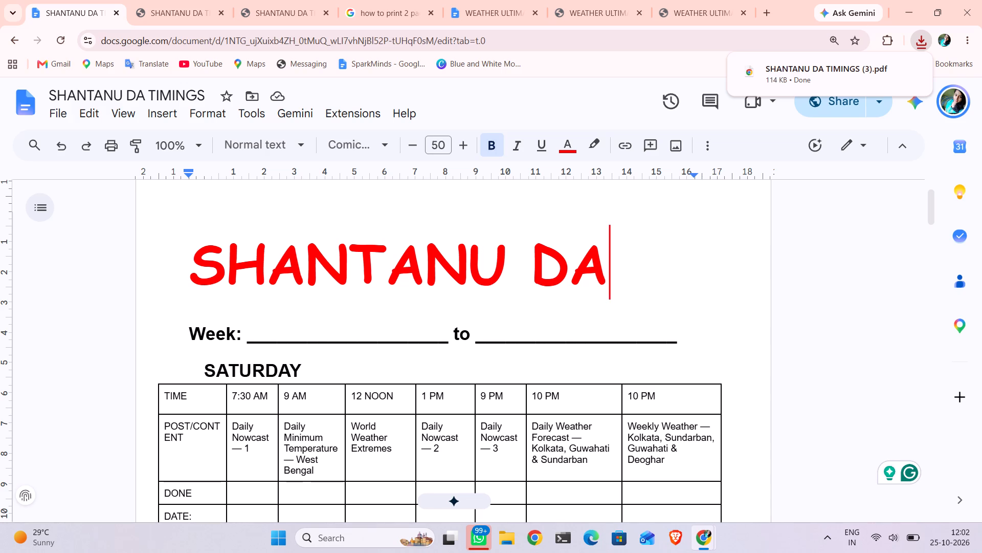
Open the newly downloaded PDF of the schedule for viewing.
scroll(514, 334, down, 6)
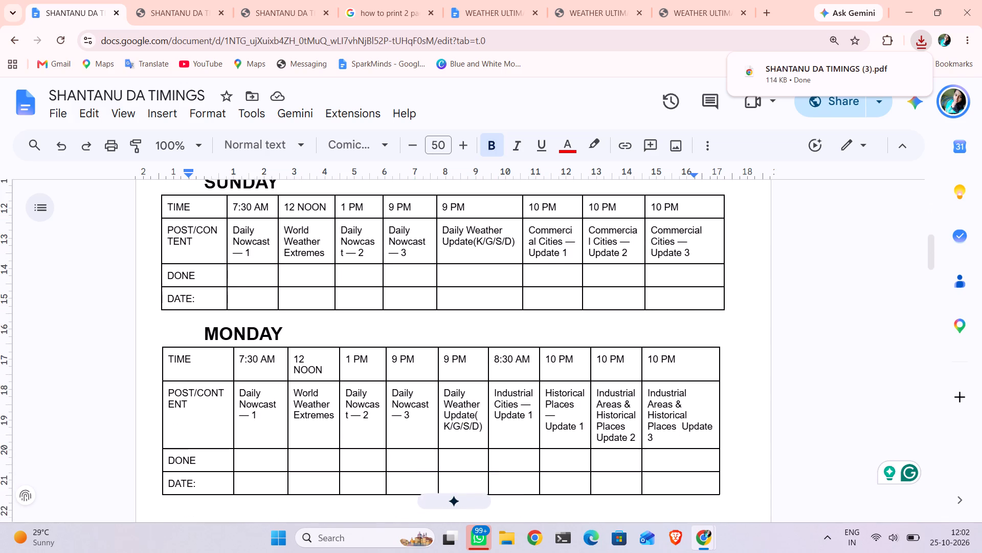
scroll(514, 334, down, 6)
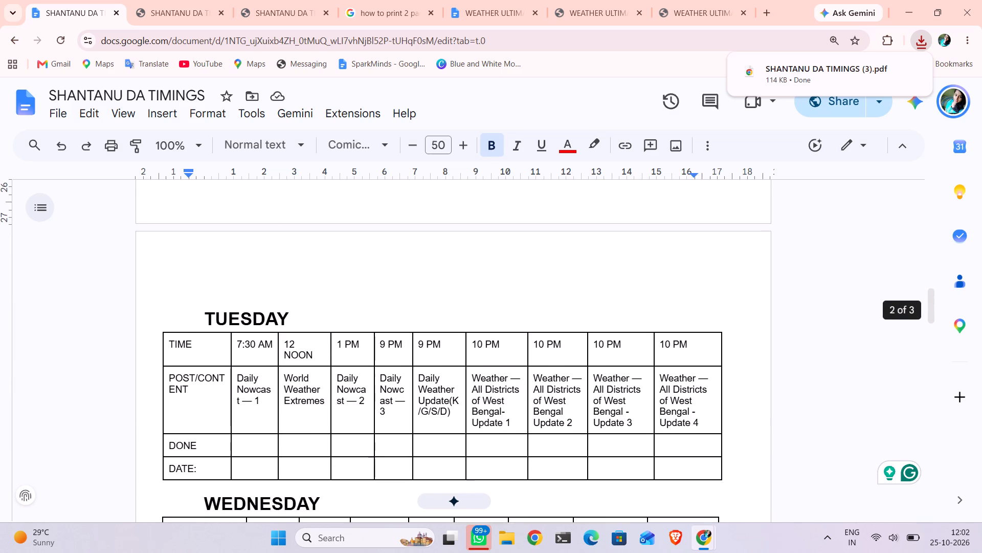
scroll(514, 334, up, 4)
scroll(514, 334, down, 1)
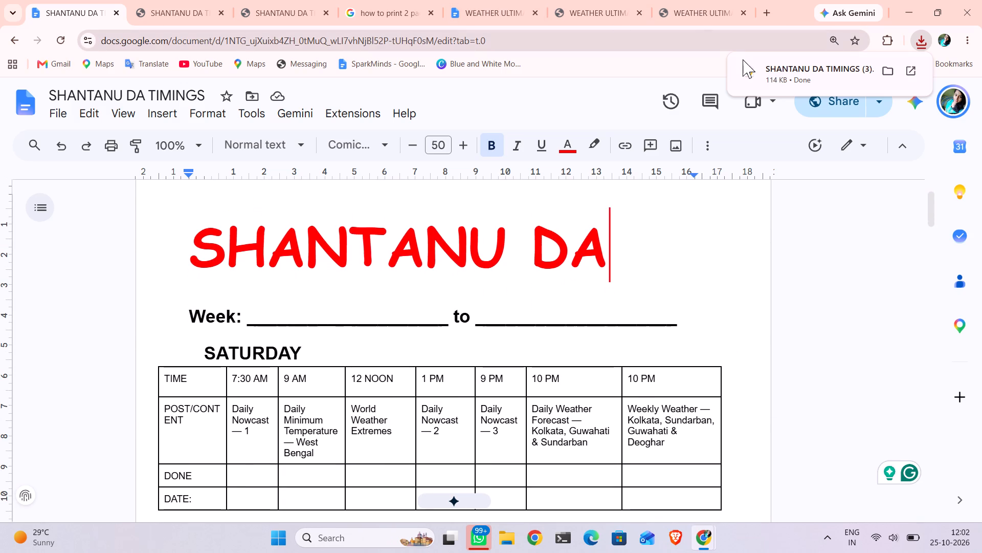
click(776, 74)
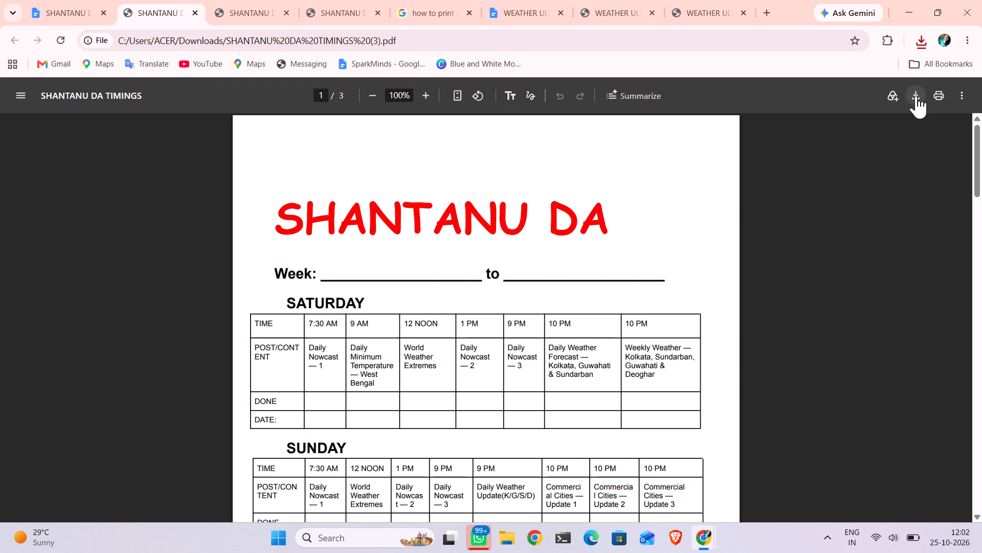
Set up printing of the PDF with a custom page range of 1,2 and check both pages in the preview.
click(943, 96)
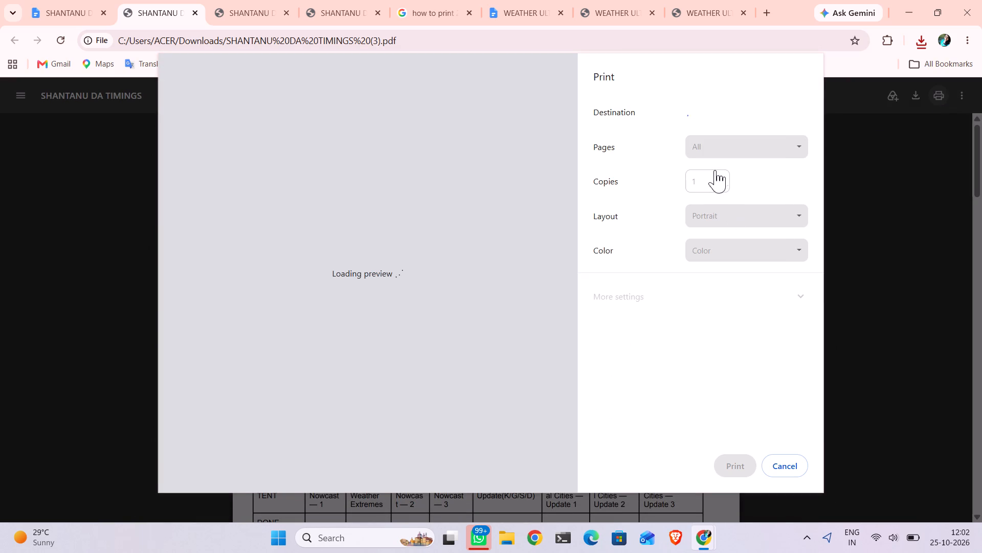
click(724, 146)
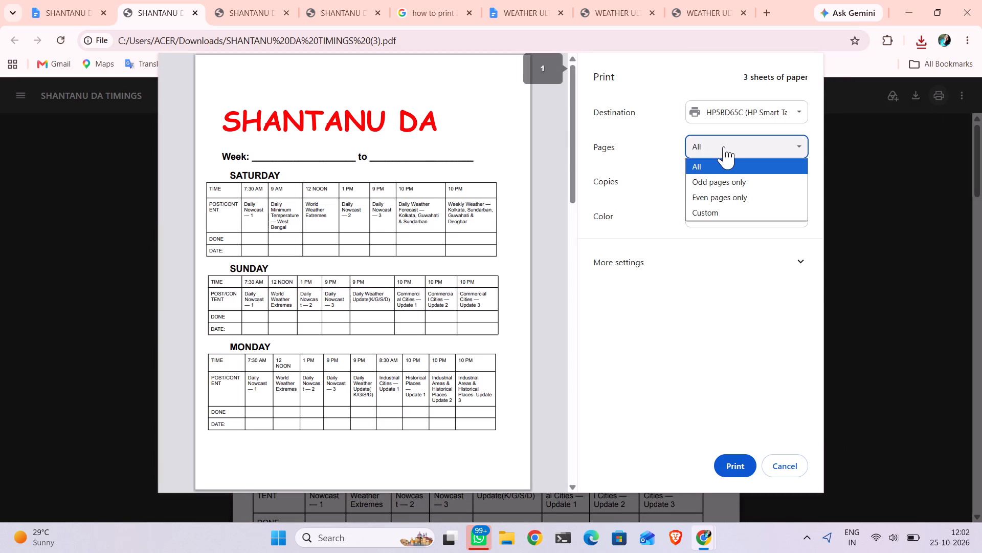
click(714, 214)
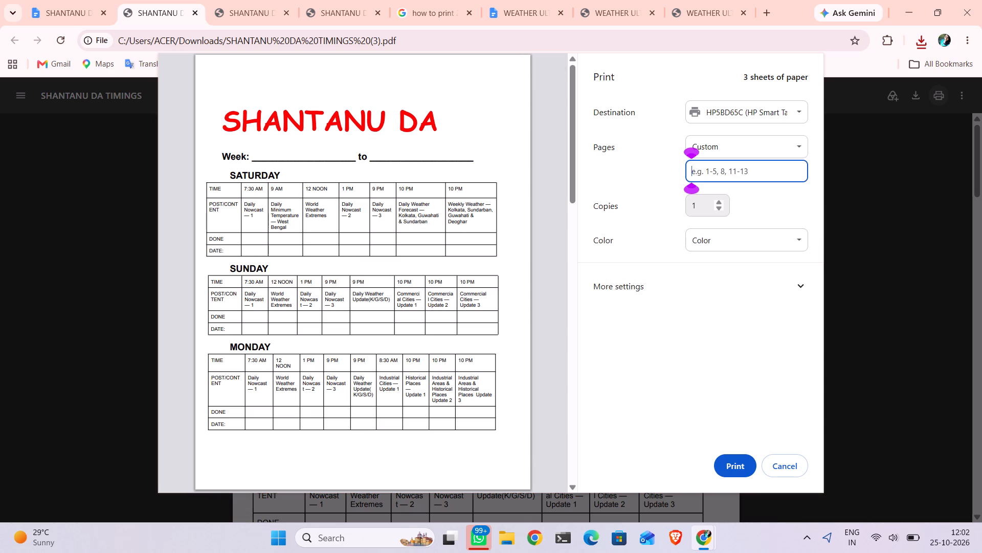
text(1,2)
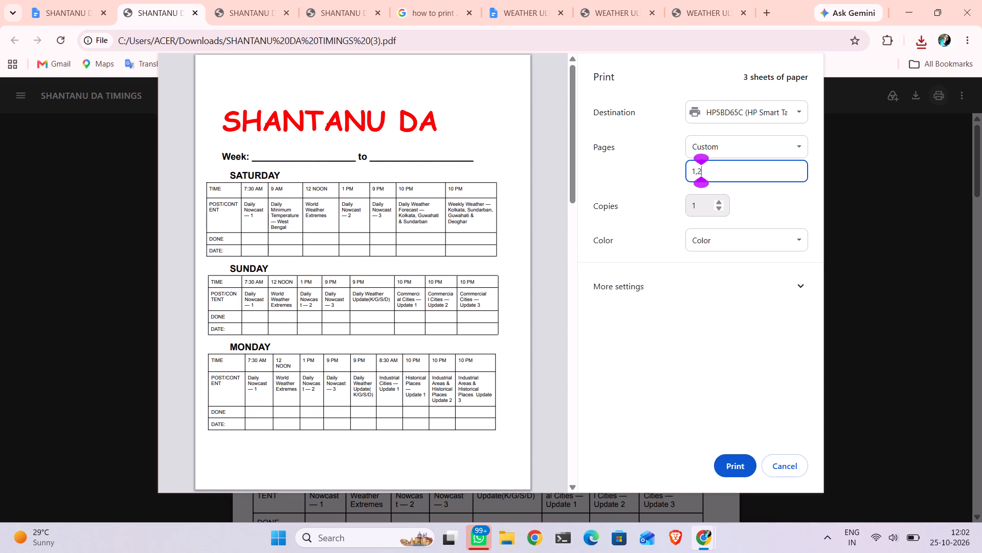
scroll(380, 333, down, 5)
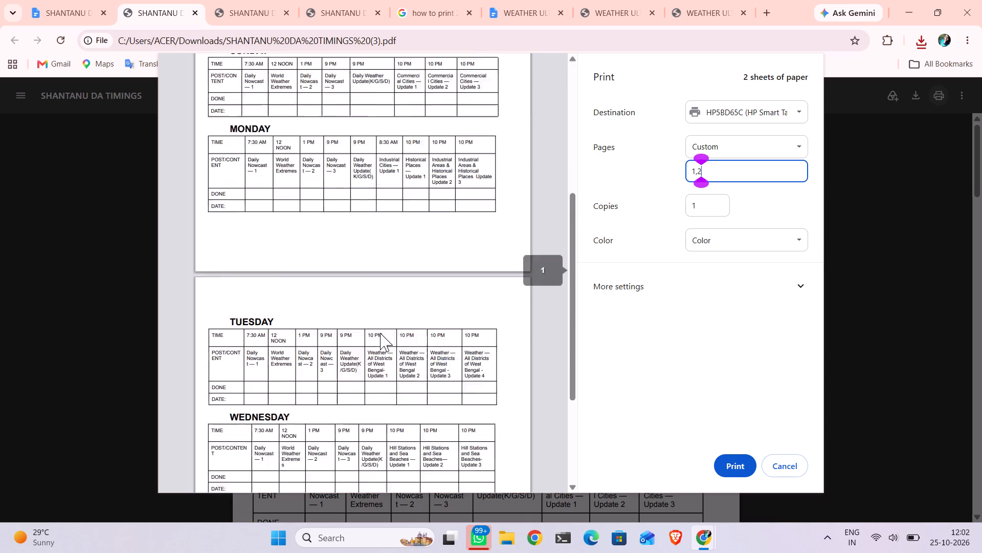
scroll(380, 333, down, 3)
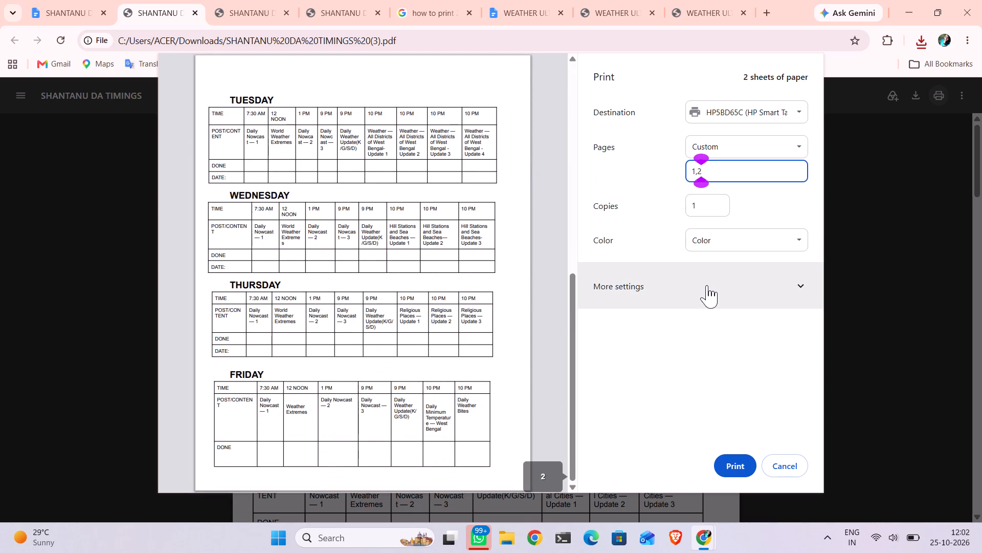
Set the print layout to 2 pages per sheet and print the schedule.
click(707, 285)
click(734, 366)
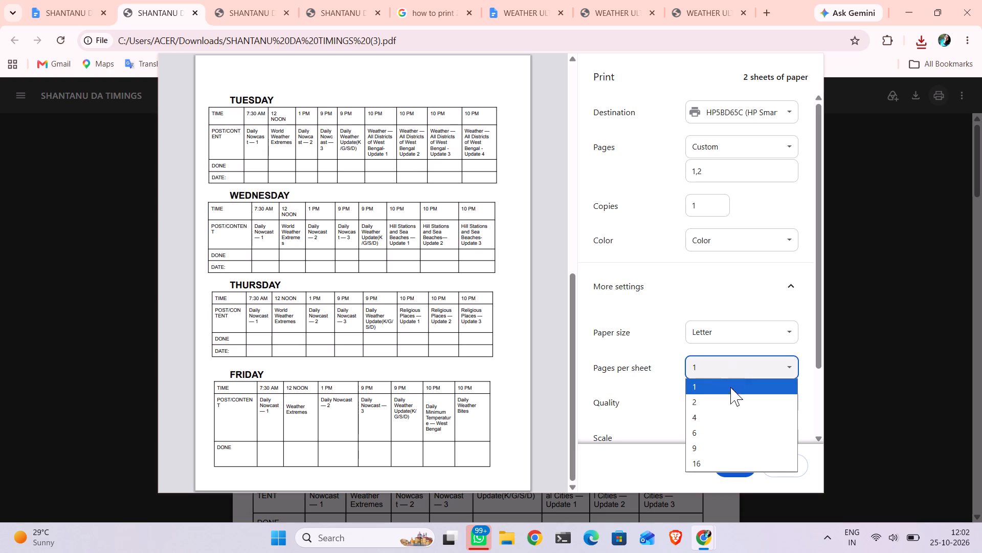
click(735, 404)
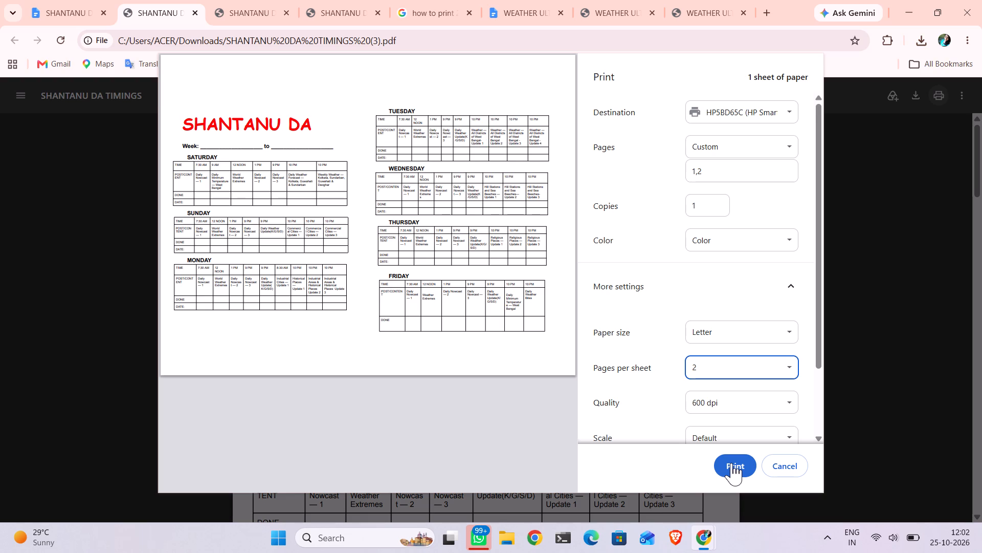
click(731, 463)
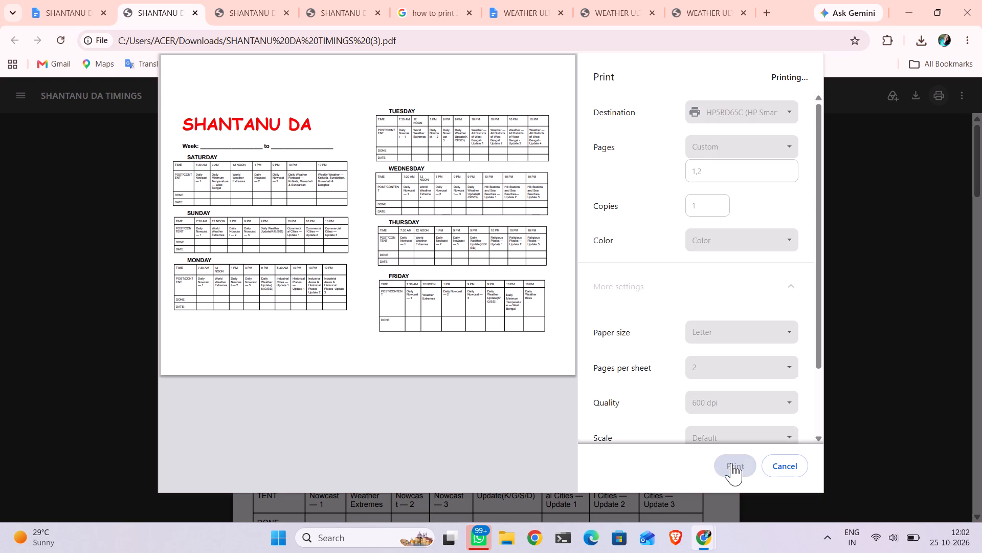
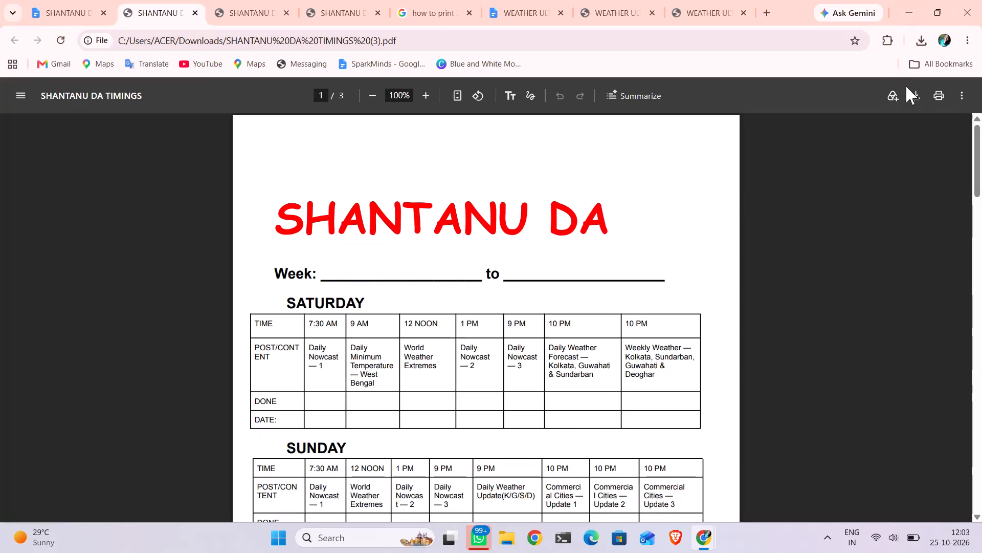
Set up printing of the schedule PDF with a custom page range of 1,2,3.
click(936, 97)
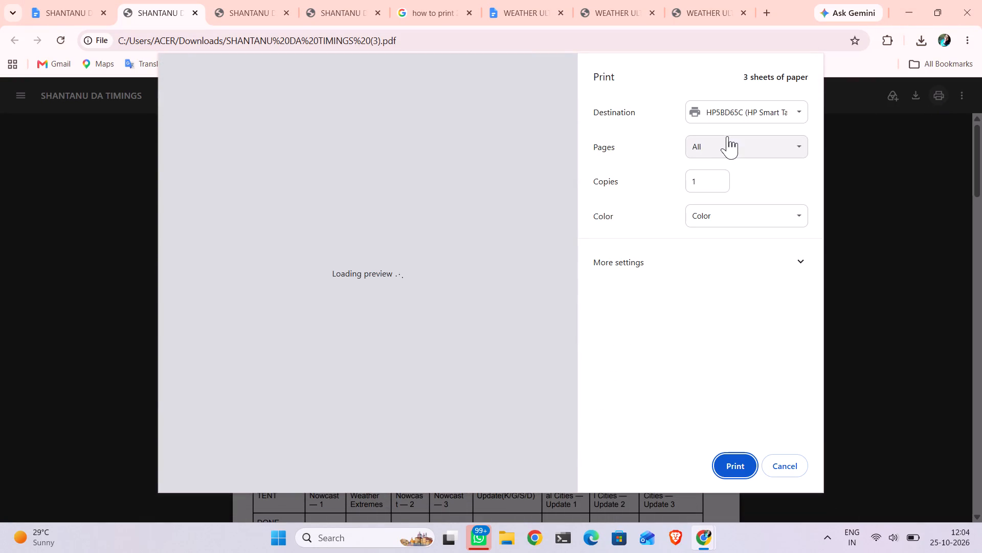
click(730, 147)
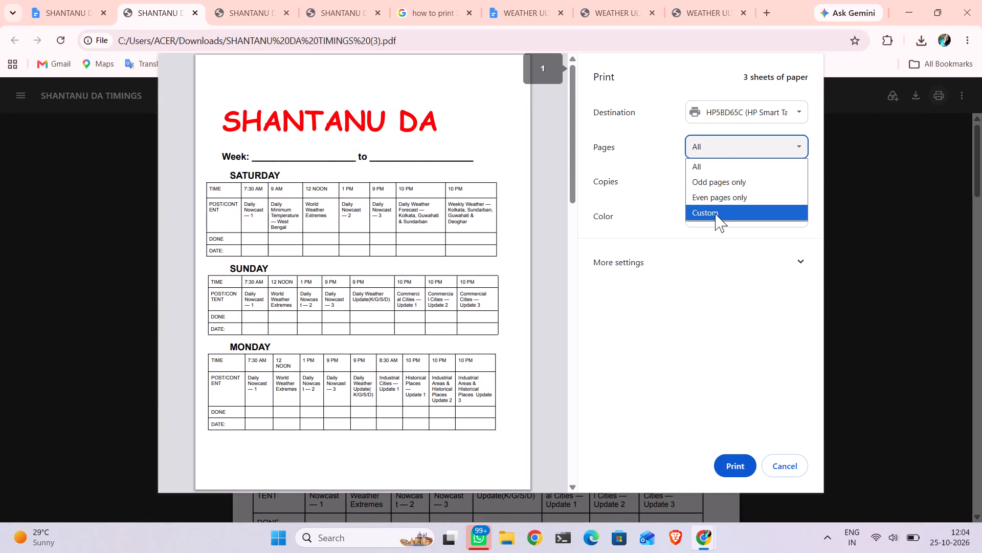
click(715, 214)
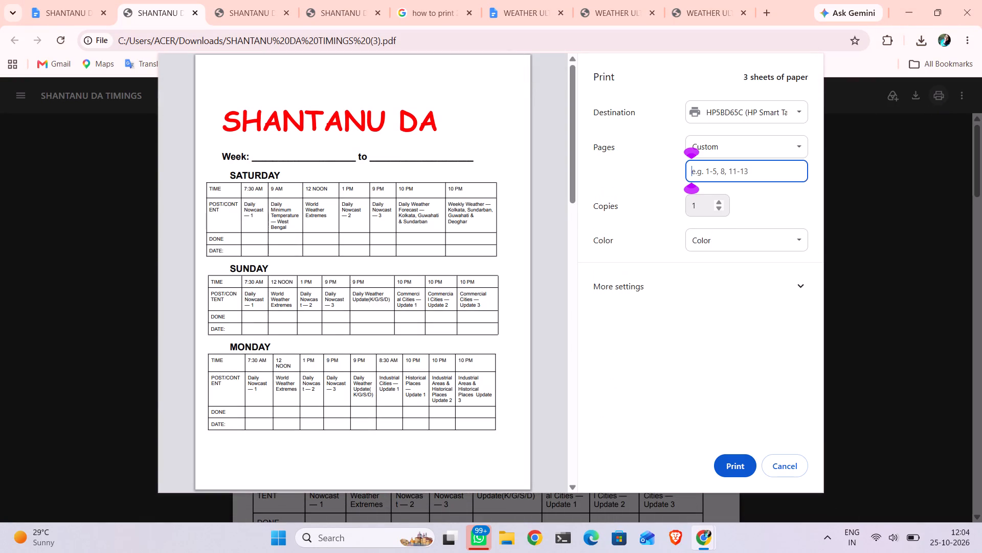
text(1,2,3)
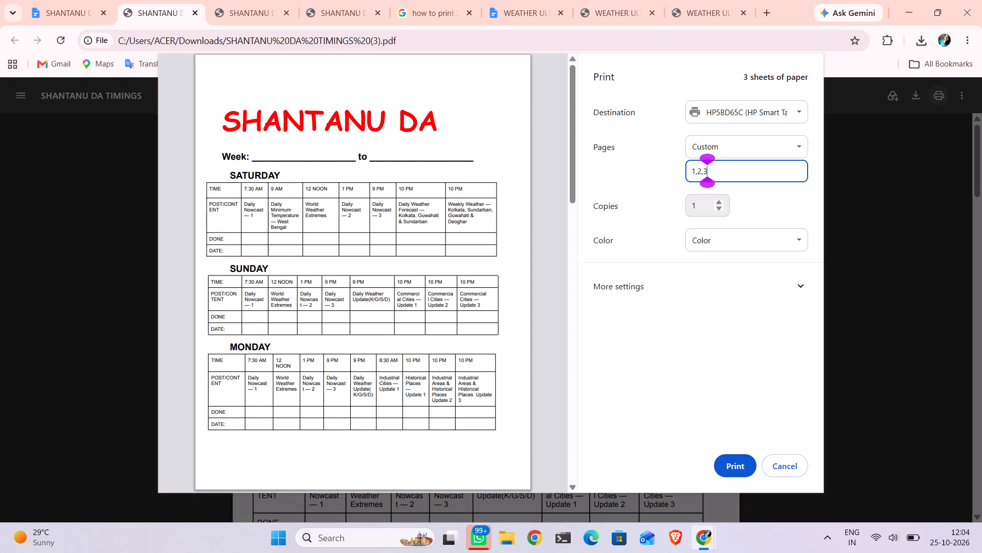
Set the print layout to 2 pages per sheet and print the schedule.
click(798, 286)
click(767, 367)
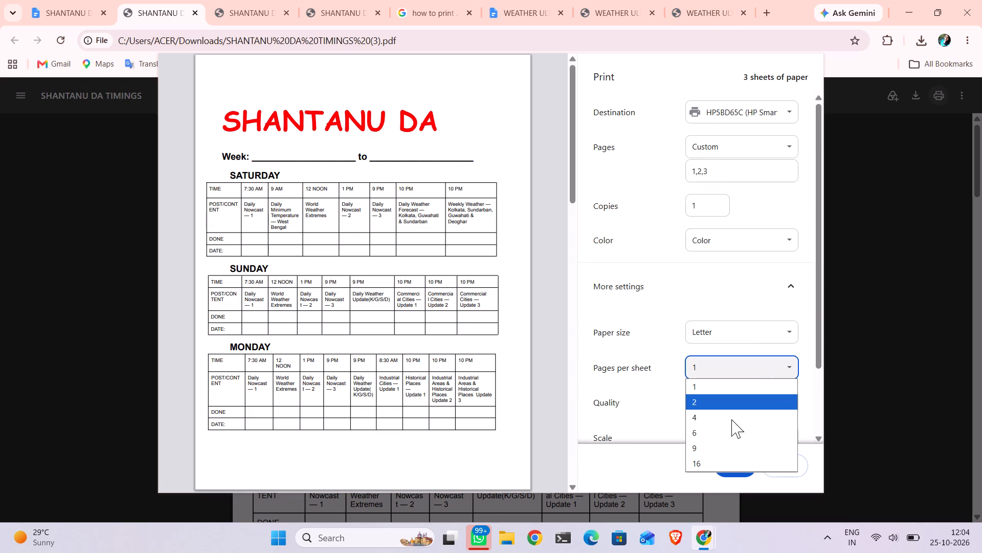
click(727, 400)
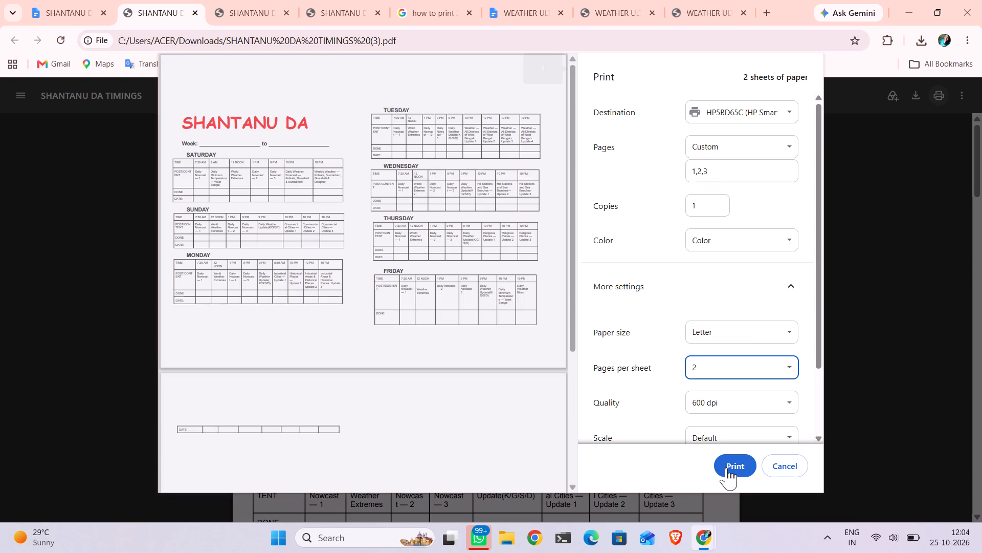
click(726, 467)
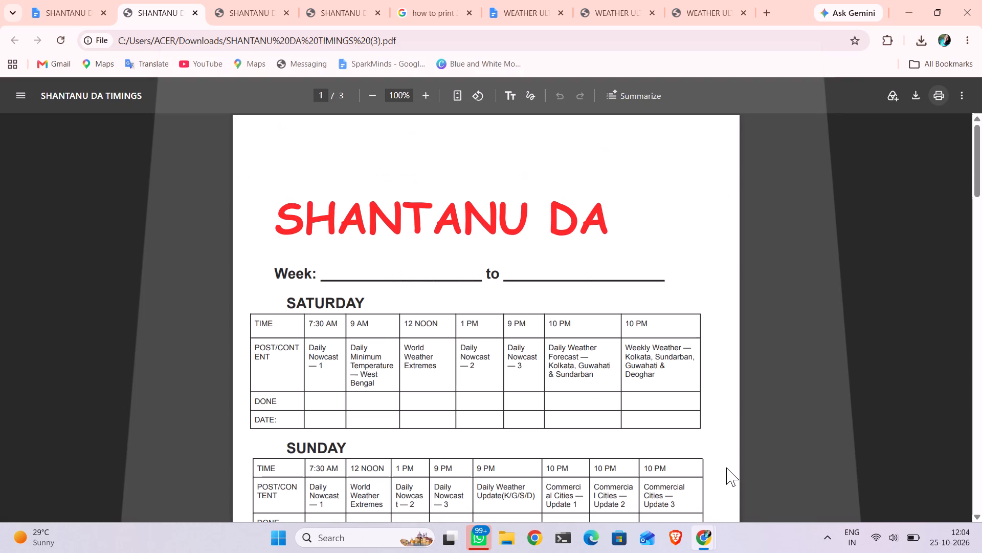
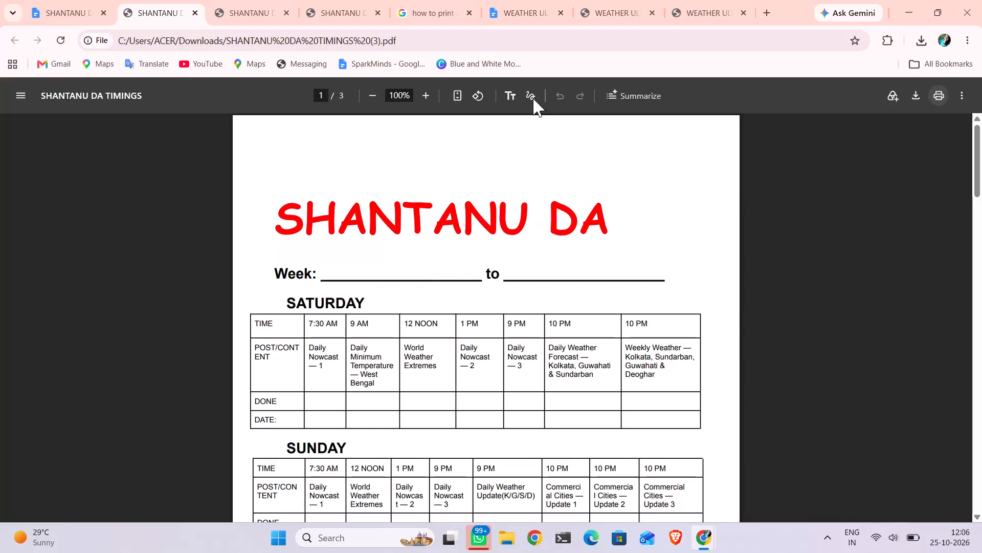
Switch to the WEATHER ULTIMA ROUTINE document and increase the FOR WEATHER ULTIMA heading's font size to 38.
click(534, 10)
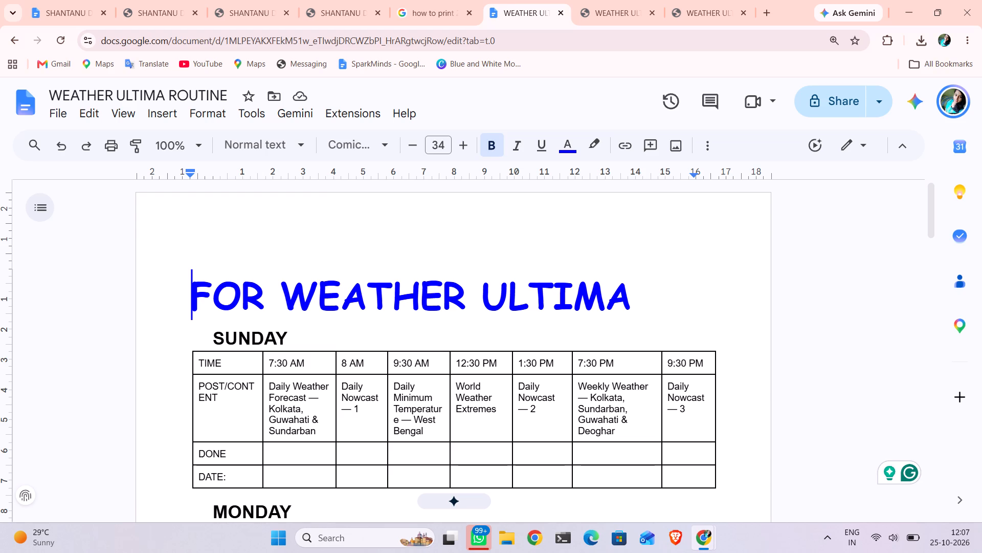
drag(192, 284, 615, 244)
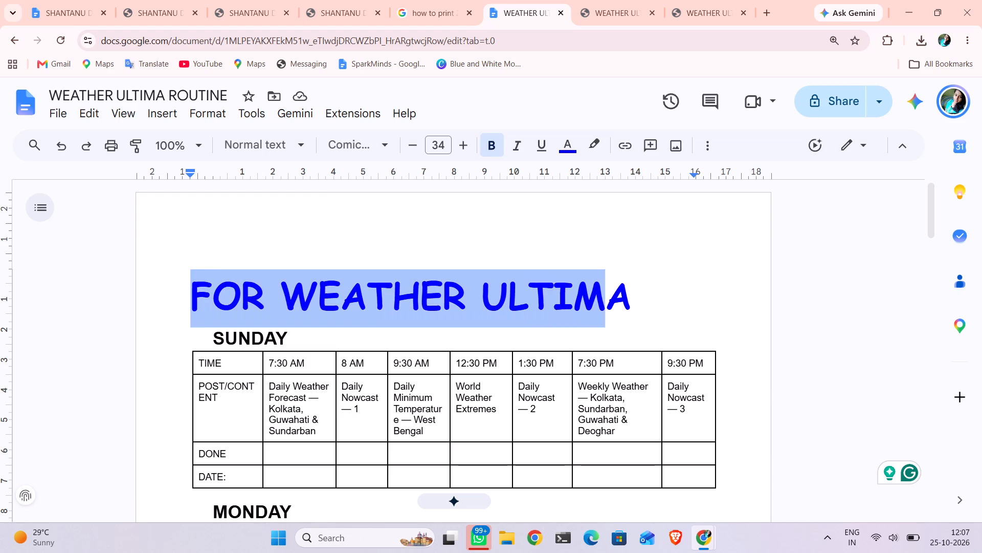
drag(615, 244, 648, 272)
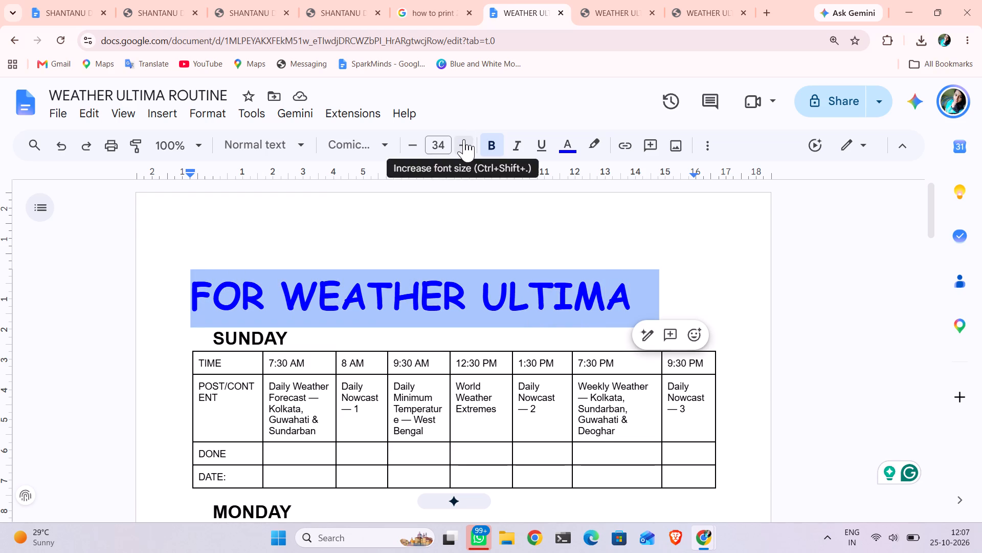
double_click(464, 139)
click(464, 139)
click(464, 139)
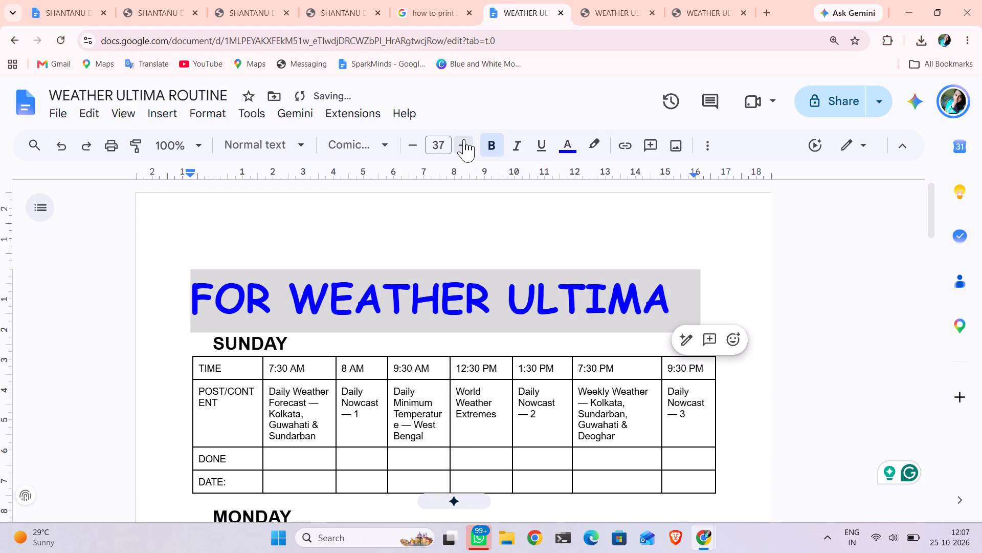
double_click(464, 139)
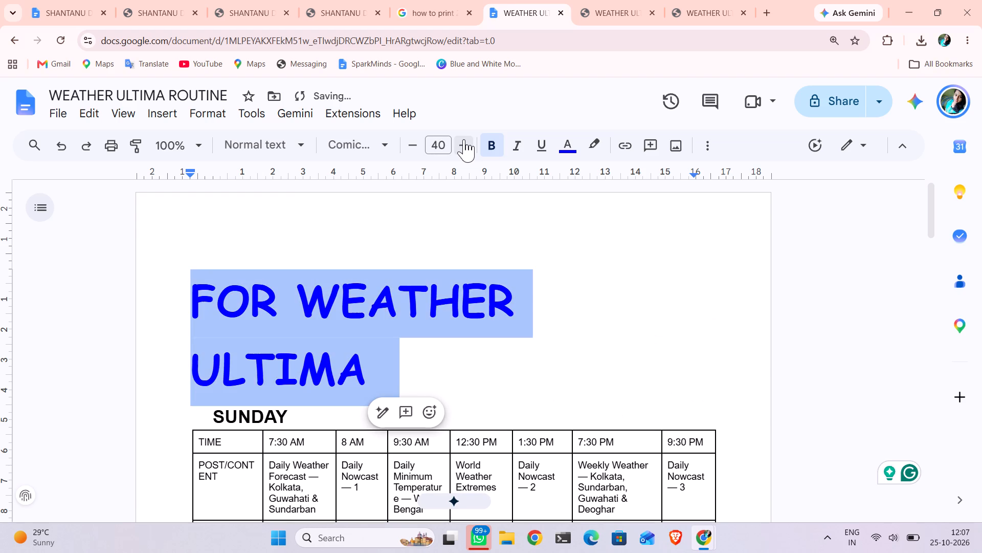
click(414, 145)
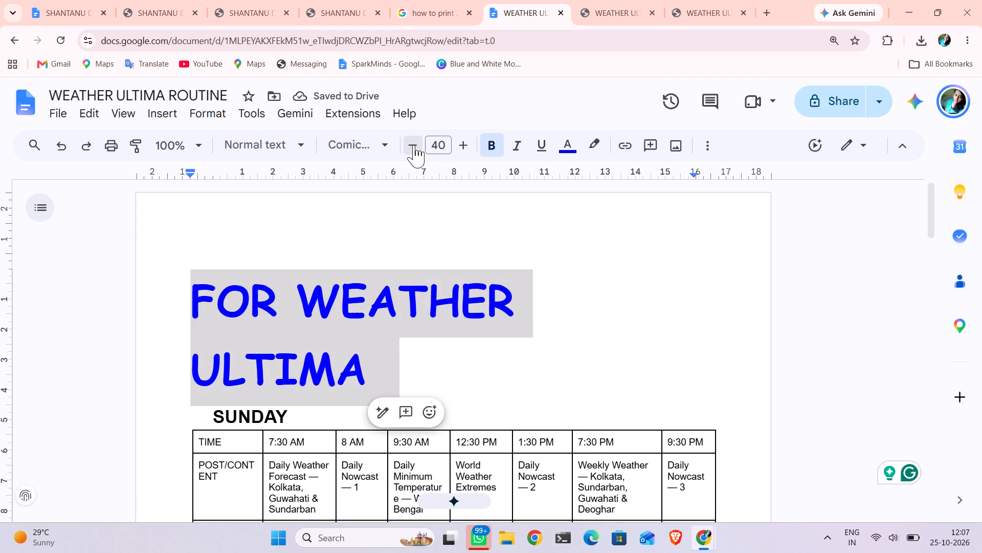
click(414, 145)
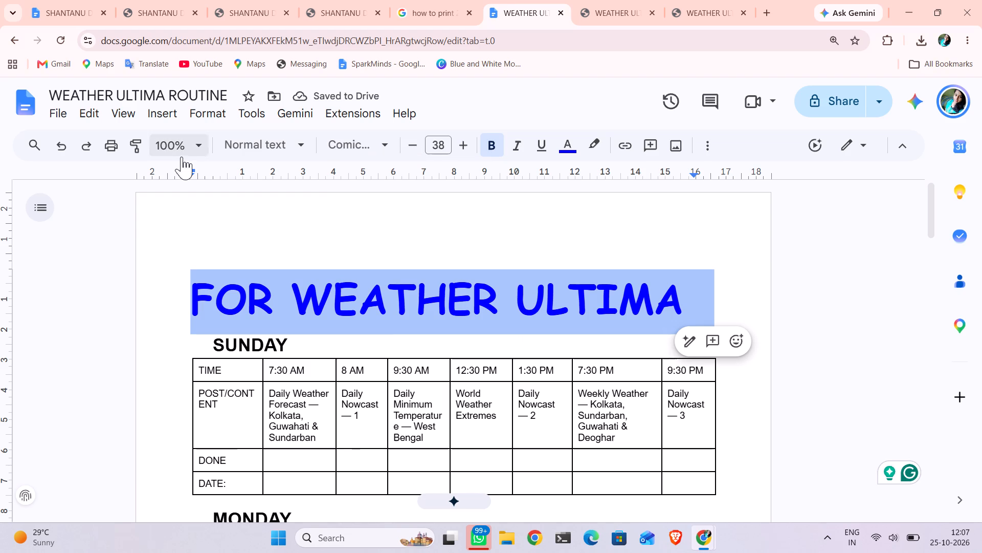
Shift the heading's first-line indent slightly outward and set the page's left margin to about 2 cm.
click(192, 296)
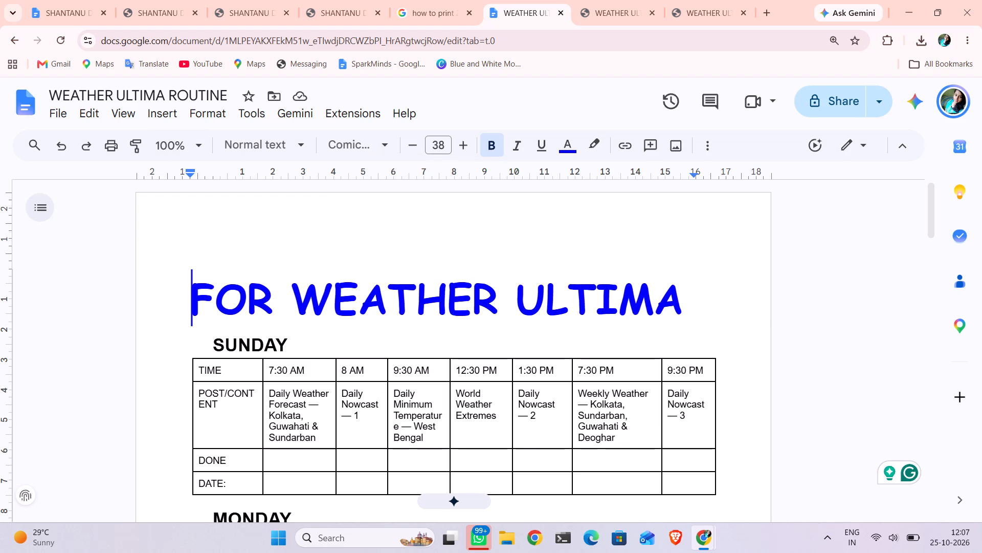
drag(187, 172, 180, 173)
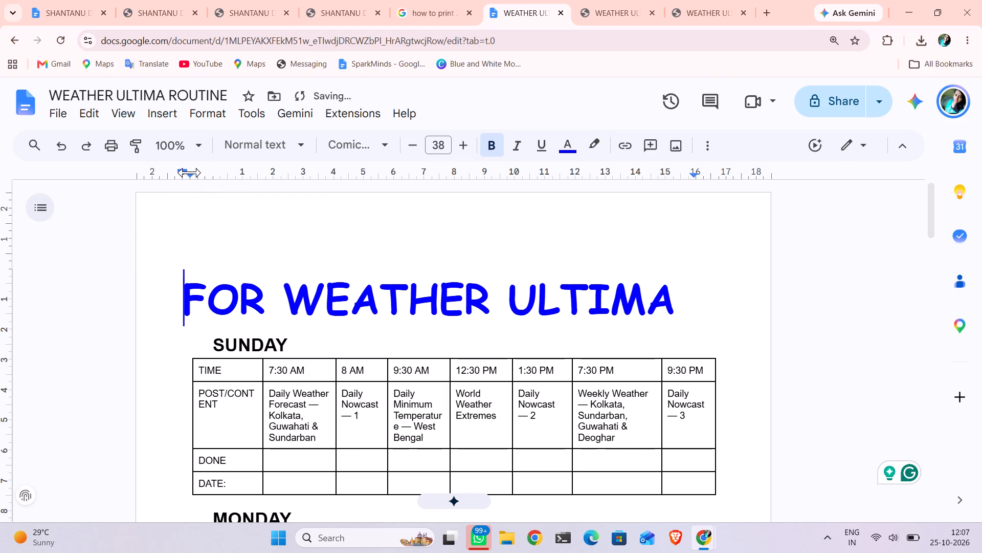
drag(182, 173, 151, 171)
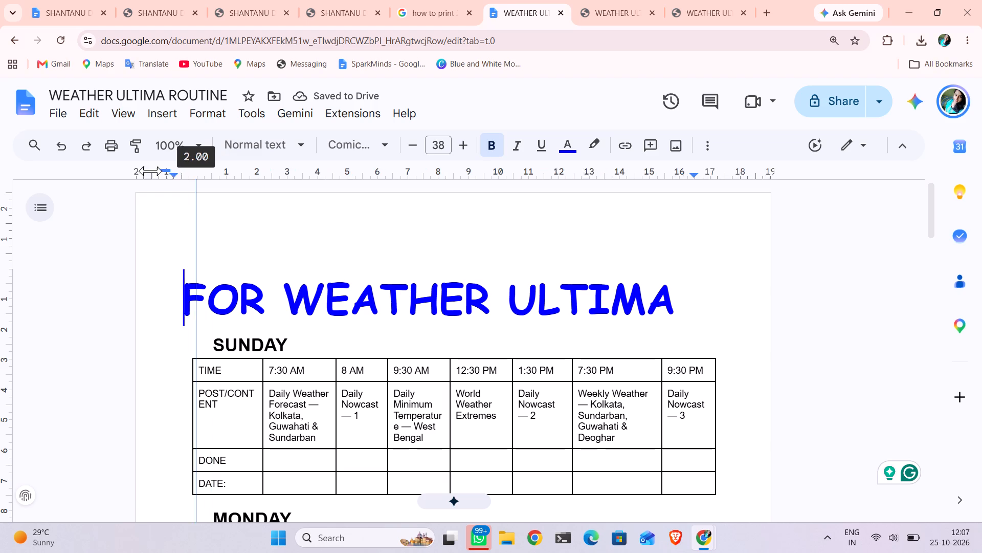
drag(151, 171, 154, 169)
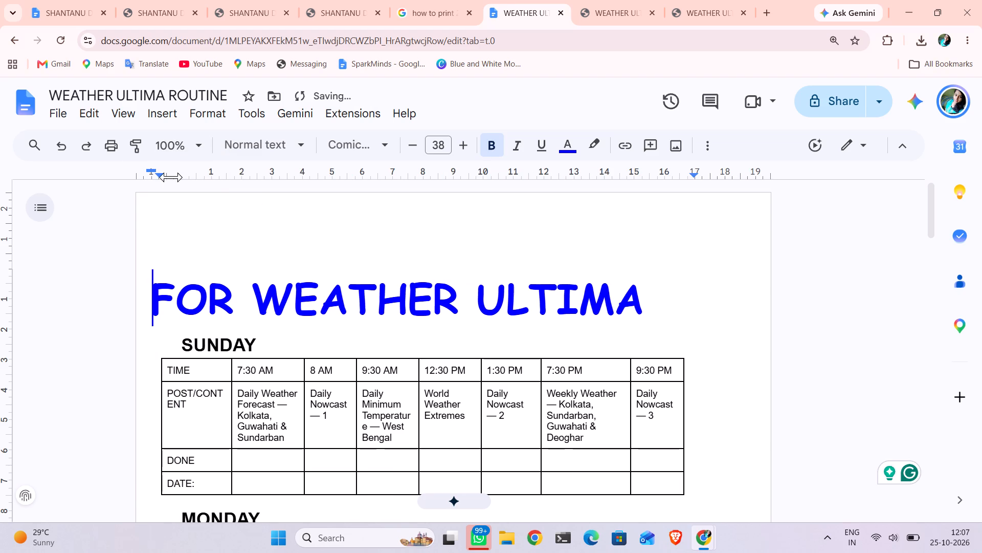
drag(162, 171, 171, 172)
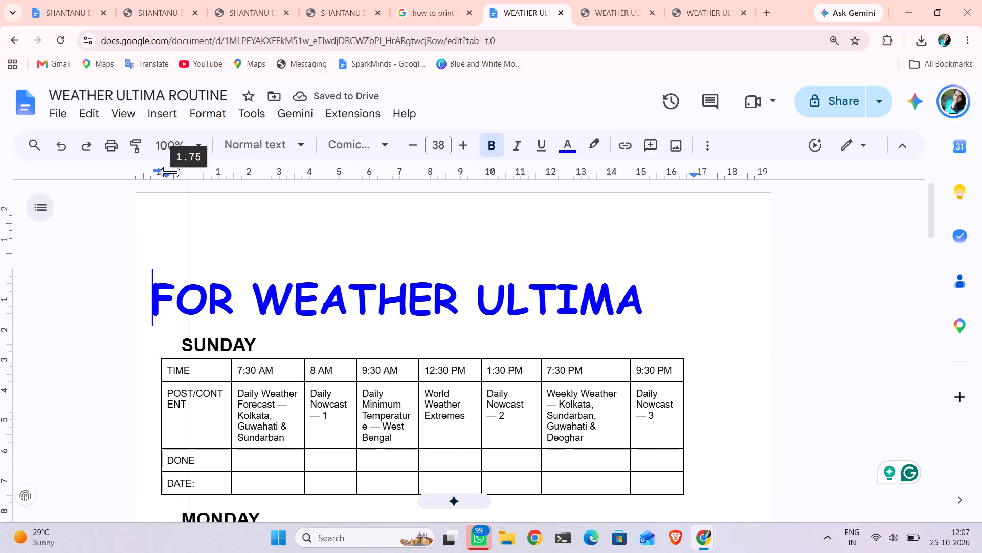
drag(171, 172, 174, 173)
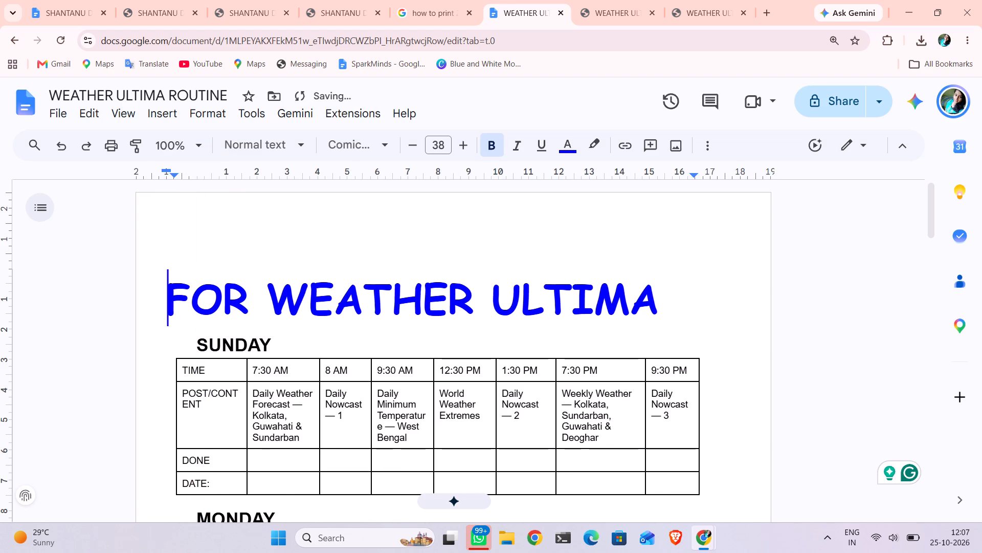
Extend the right indent of the FOR WEATHER ULTIMA heading to about 17 on the ruler.
click(583, 287)
click(677, 282)
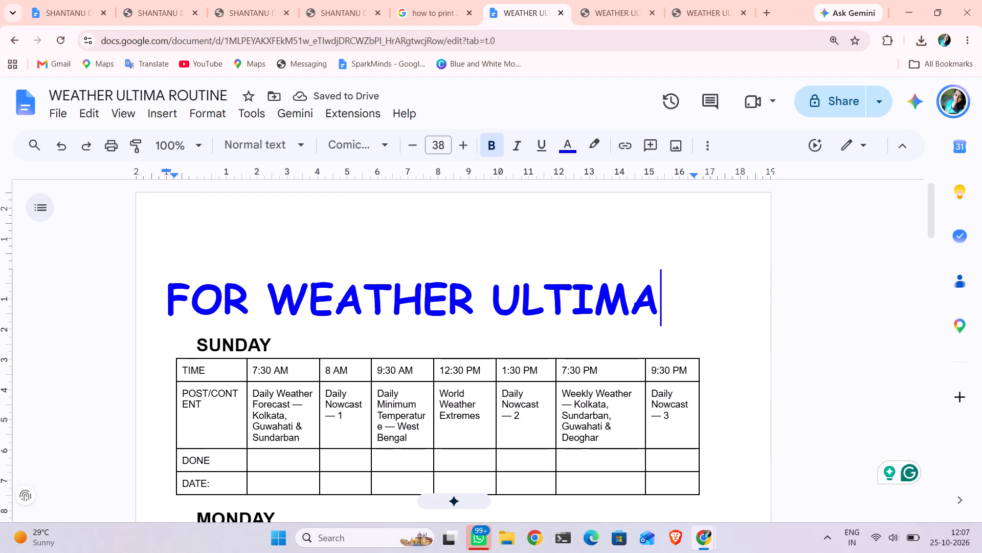
drag(694, 175, 710, 178)
Set the FOR WEATHER ULTIMA heading's font size to 41.
drag(163, 305, 721, 295)
click(464, 140)
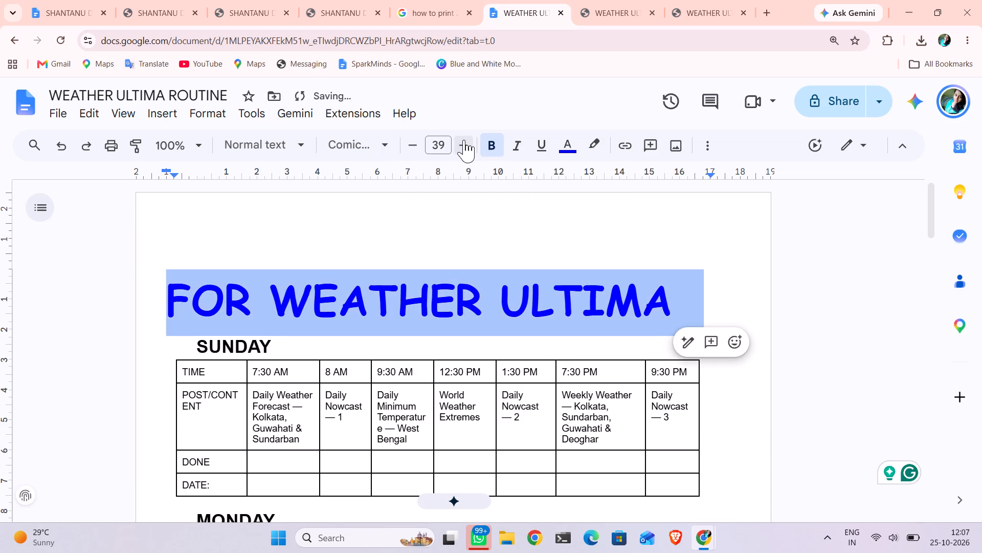
click(464, 140)
click(464, 140)
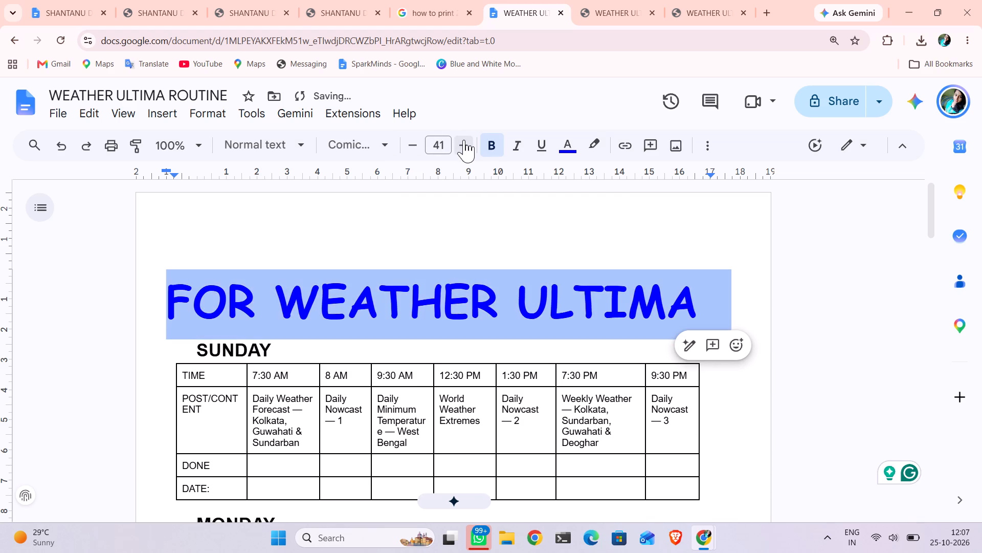
click(464, 140)
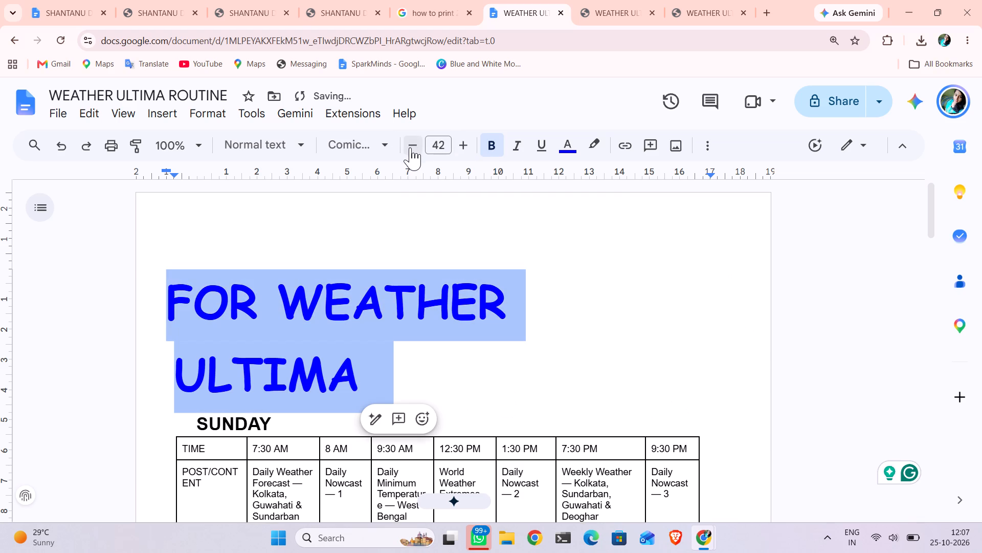
click(410, 147)
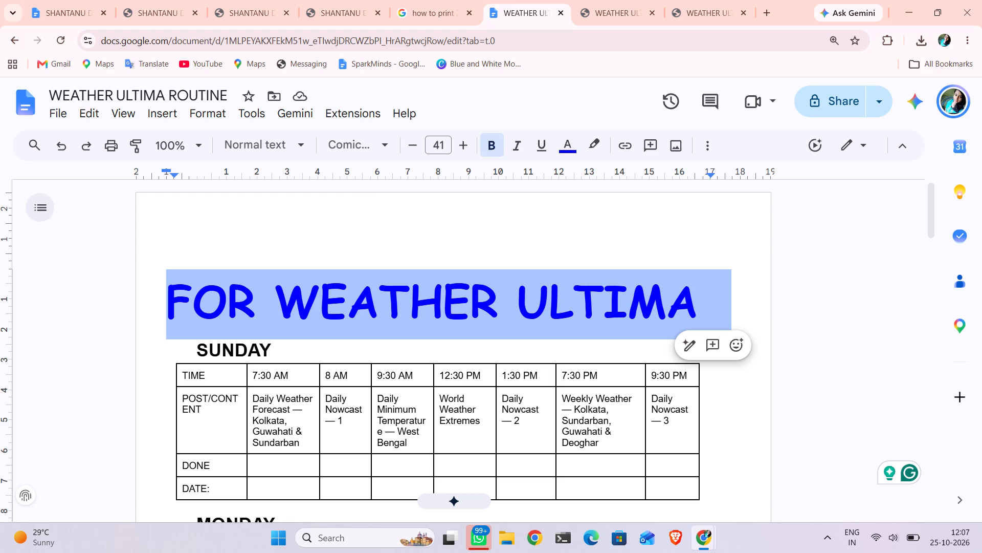
Copy the "Week: ____ to ____" line from the SHANTANU DA TIMINGS document.
click(72, 5)
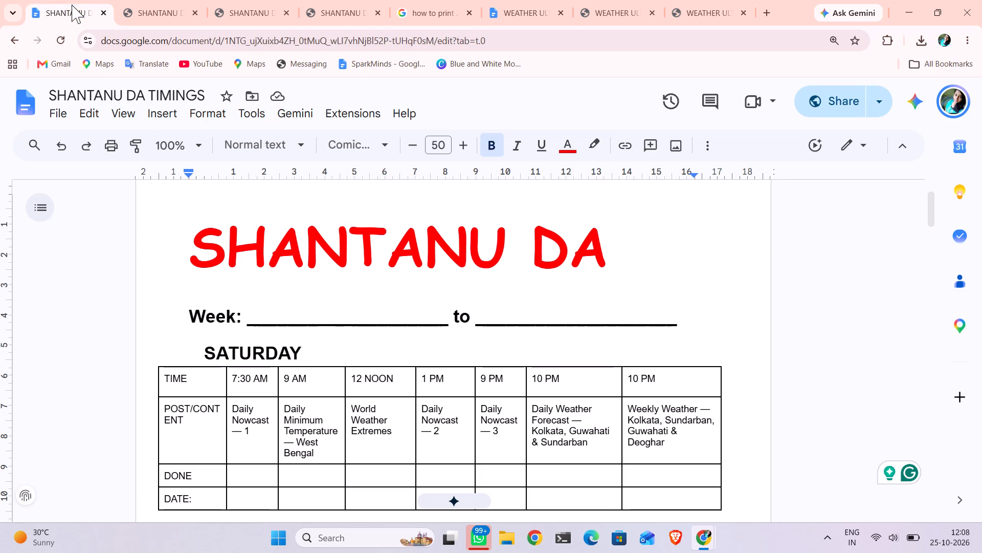
drag(188, 313, 753, 327)
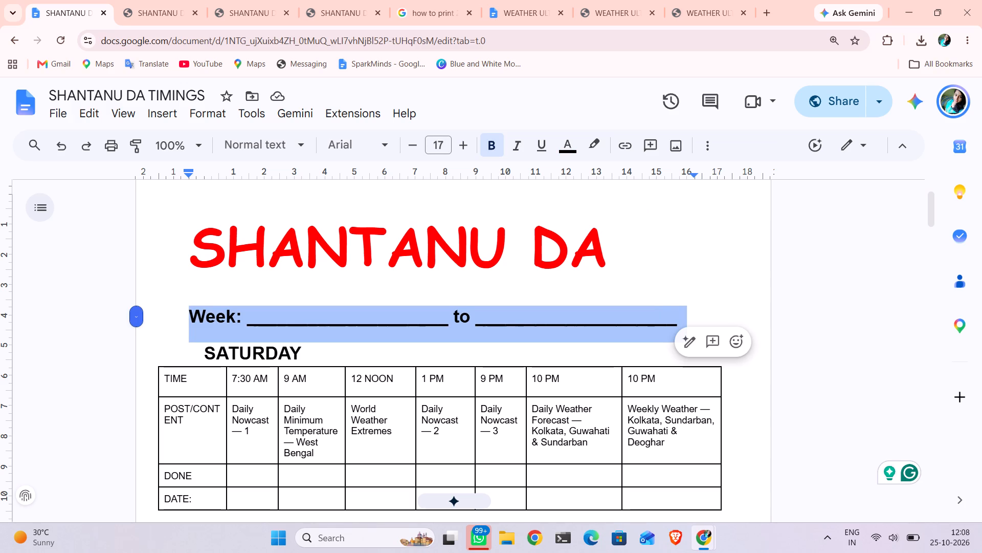
key(ctrl+c)
key(ctrl+c)
Paste the copied Week line into WEATHER ULTIMA ROUTINE, between the blue heading and the SUNDAY title.
click(519, 12)
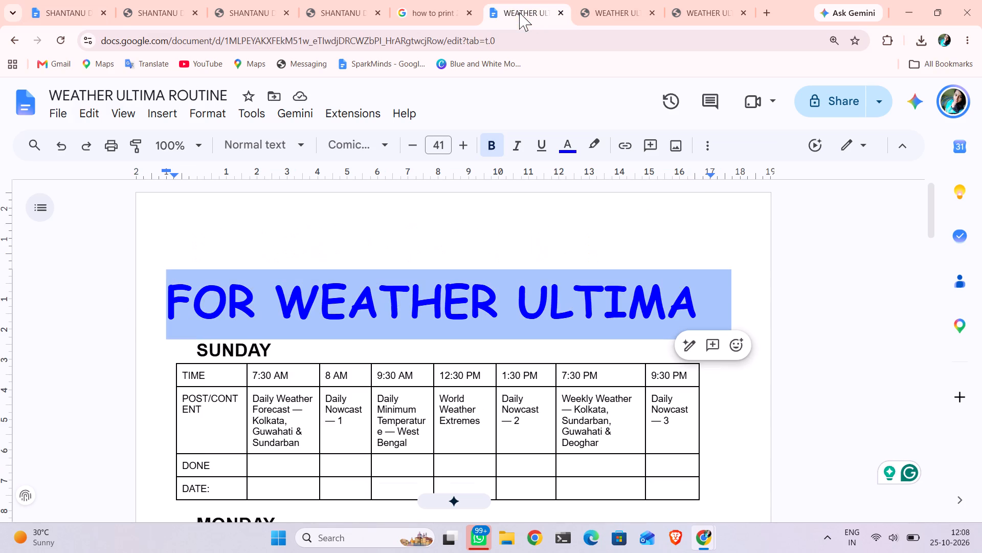
click(707, 316)
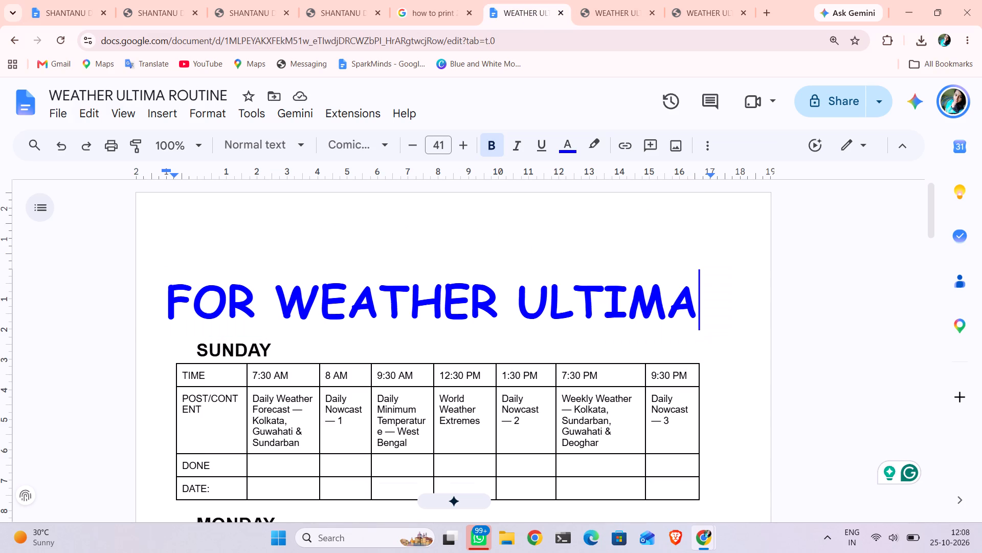
key(Return)
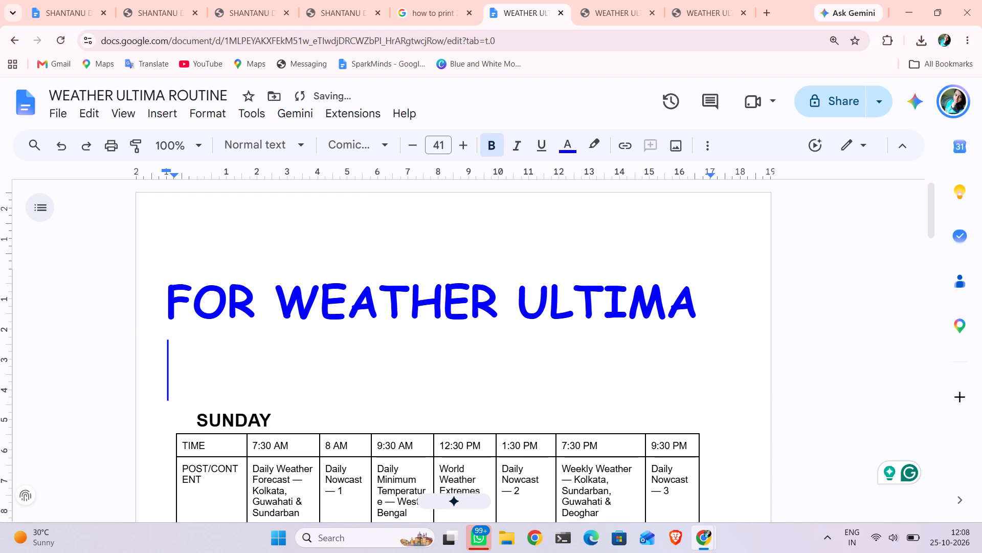
key(BackSpace)
key(Down)
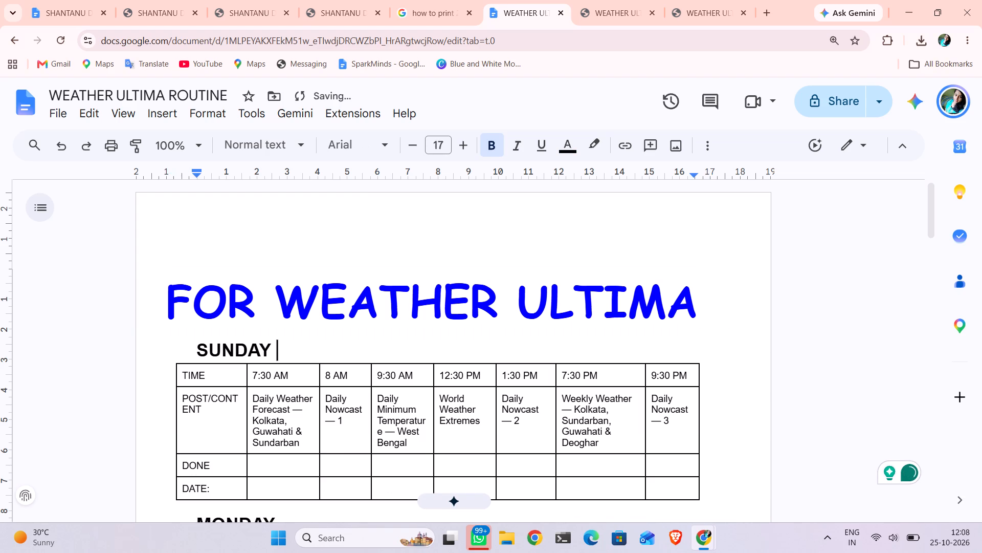
key(Left)
key(Left)
key(Left)
key(Left)
key(Left)
key(Left)
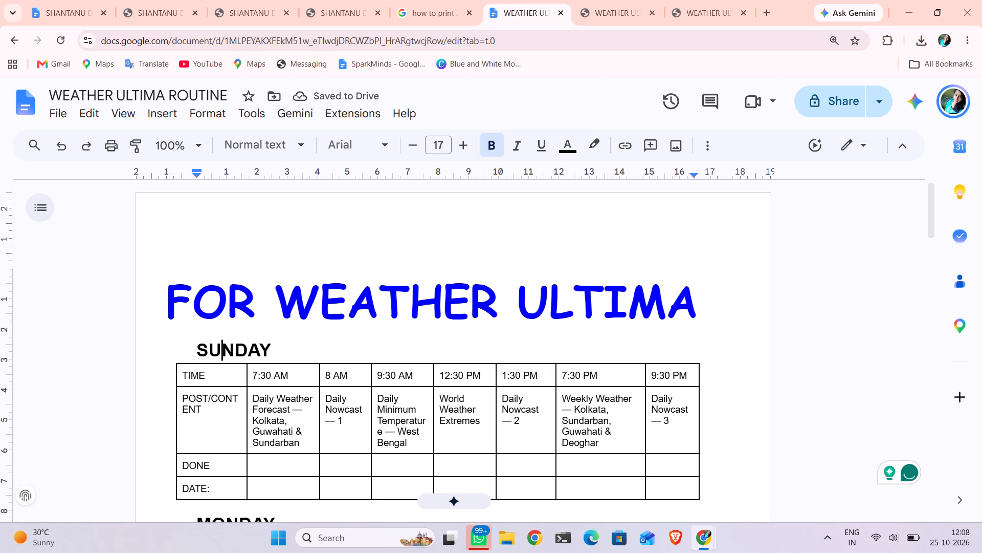
key(Left)
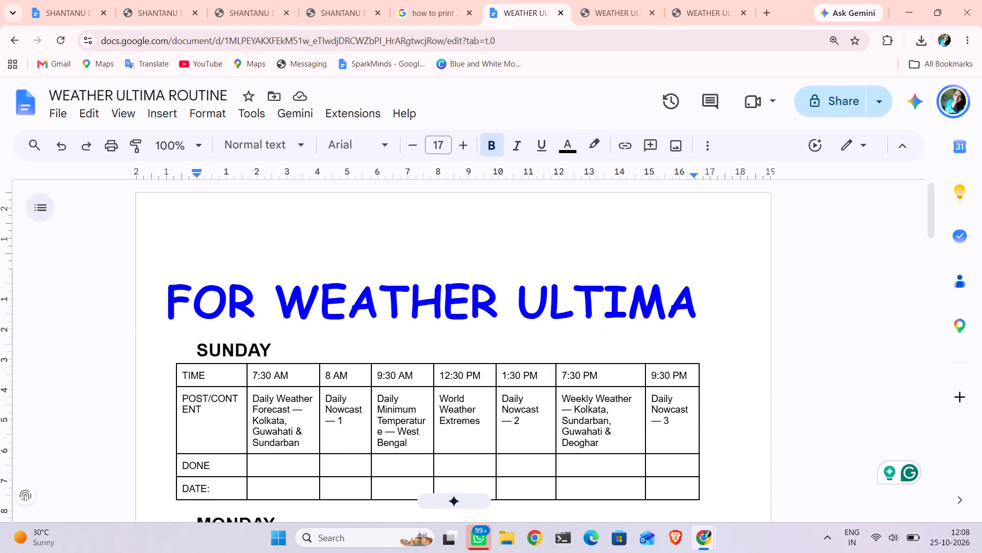
key(ctrl+v)
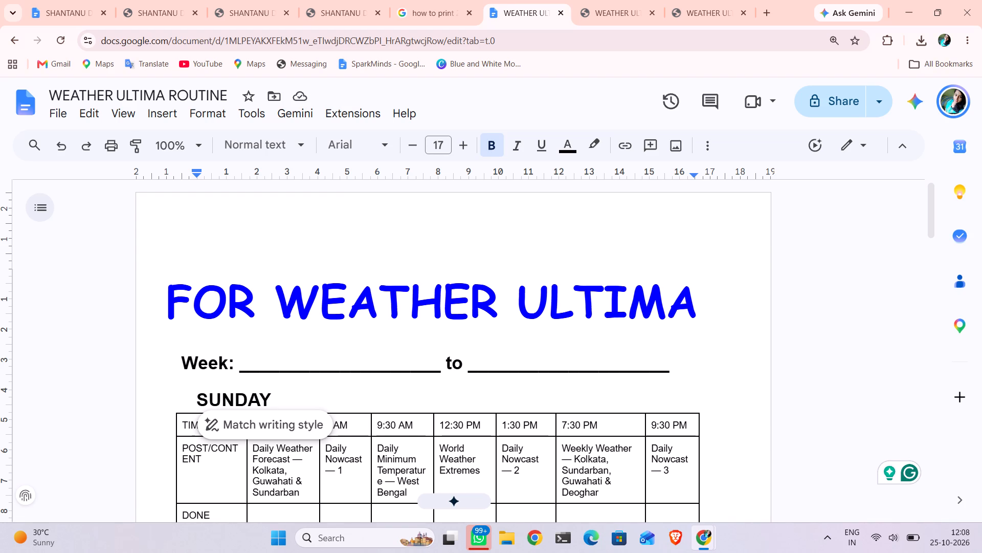
Close up the gap above the Week line and align it with the indent of the FOR WEATHER ULTIMA heading.
scroll(436, 388, down, 1)
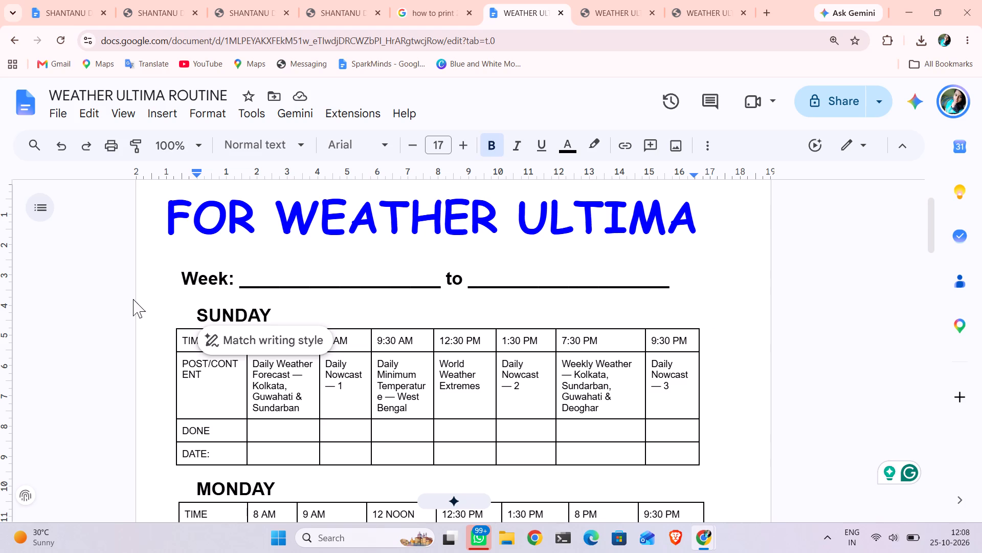
click(181, 275)
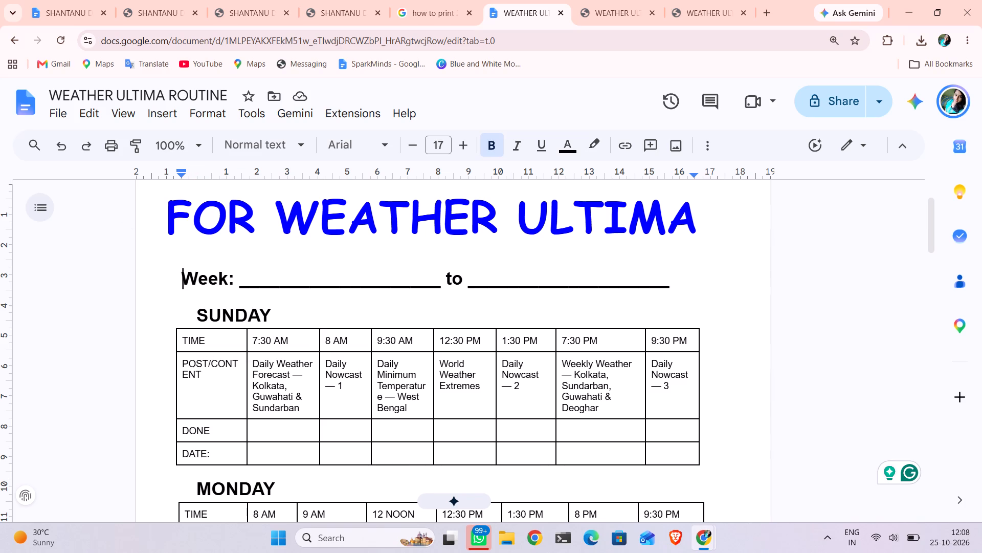
key(BackSpace)
key(Return)
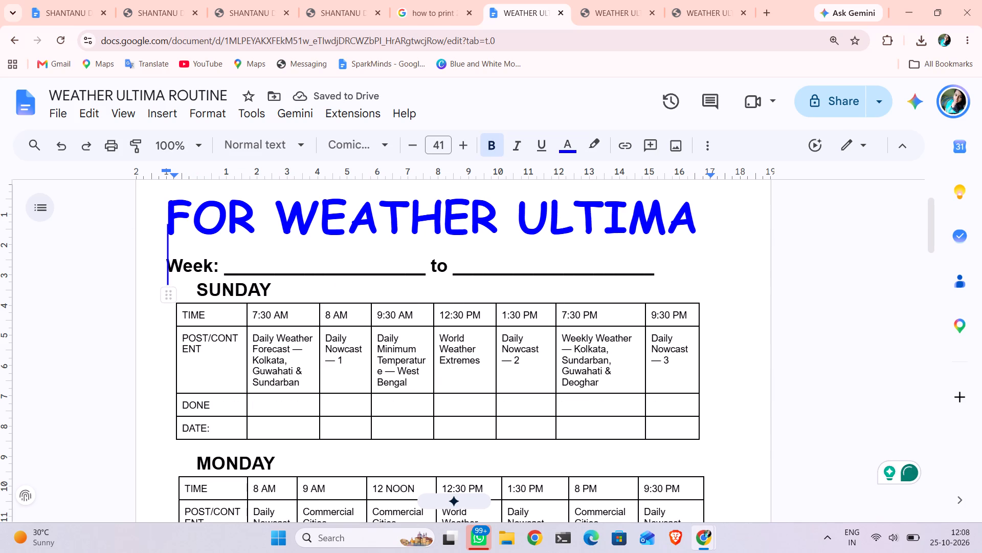
Examine how the daily tables and their page breaks fall across the WEATHER ULTIMA ROUTINE document down to SATURDAY.
scroll(174, 324, down, 12)
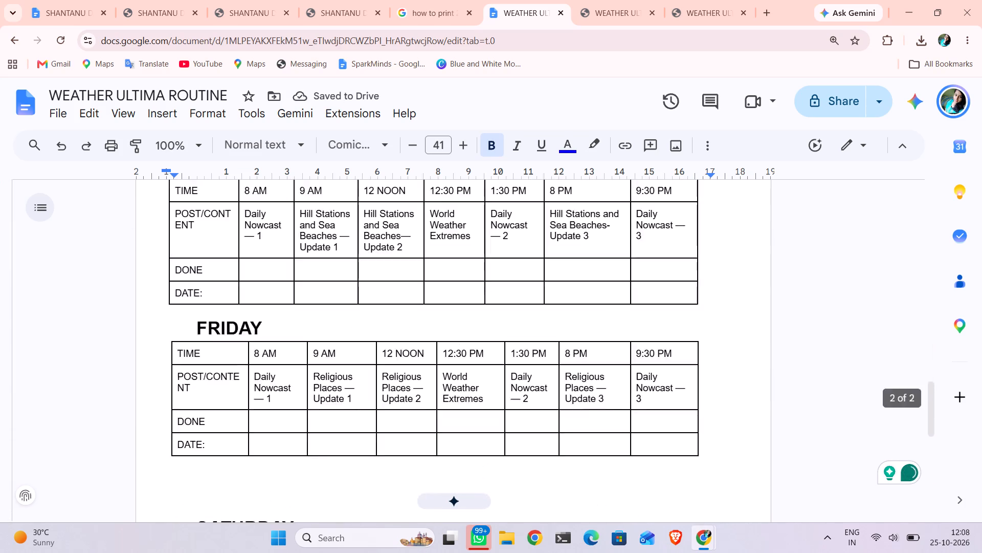
scroll(174, 324, up, 6)
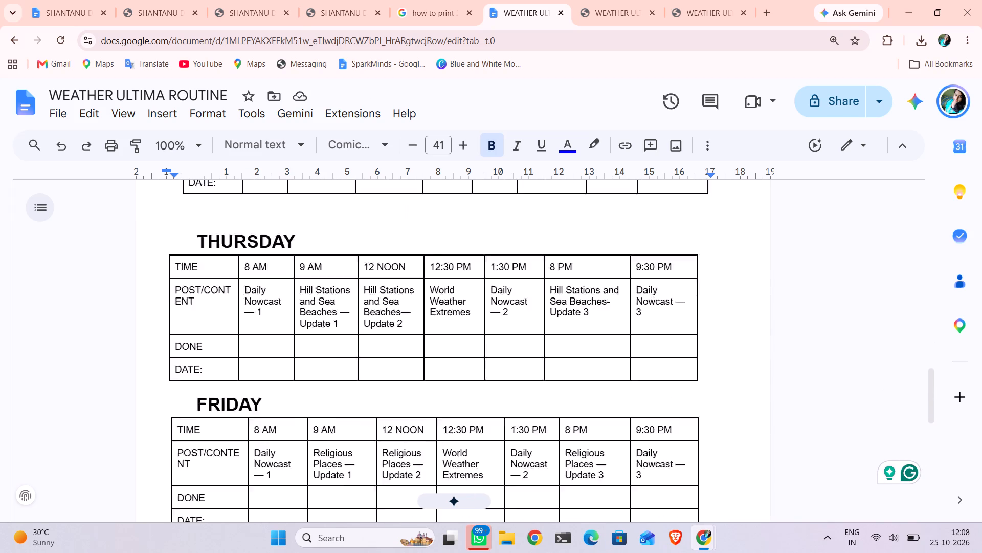
scroll(174, 324, up, 4)
scroll(174, 324, right, 1)
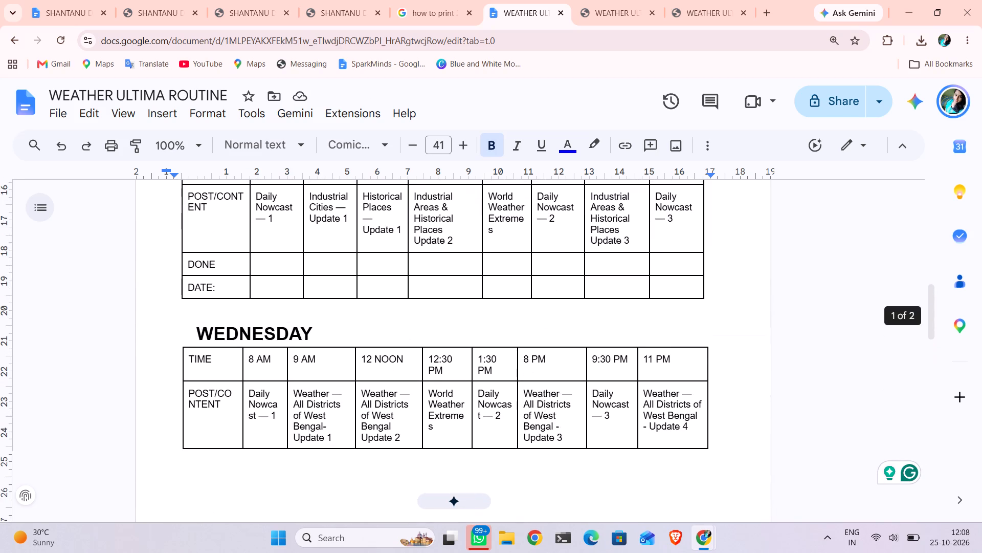
scroll(174, 324, right, 1)
scroll(174, 324, down, 4)
scroll(174, 324, up, 4)
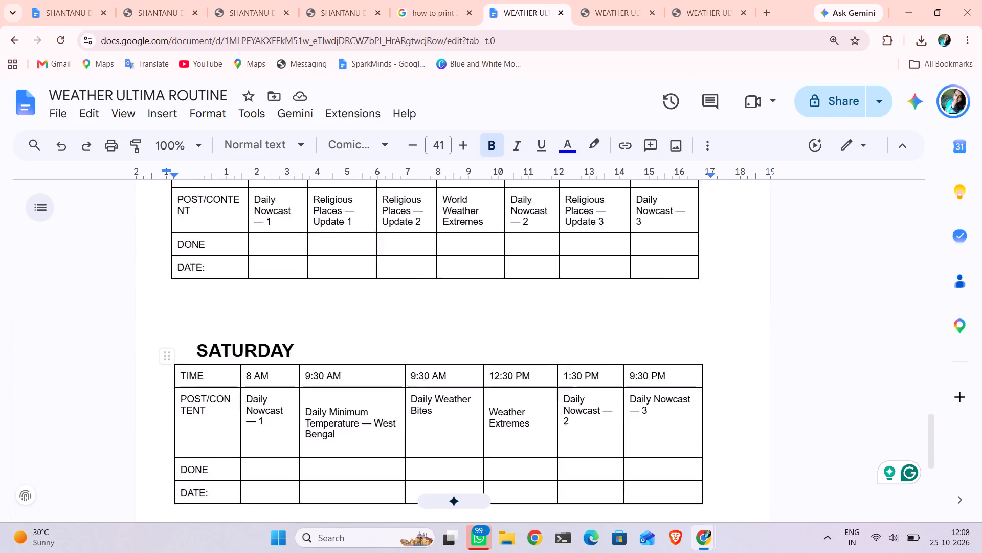
Insert five blank lines before the WEDNESDAY title so it starts on page 2 together with its whole table.
scroll(174, 324, up, 2)
scroll(81, 240, right, 1)
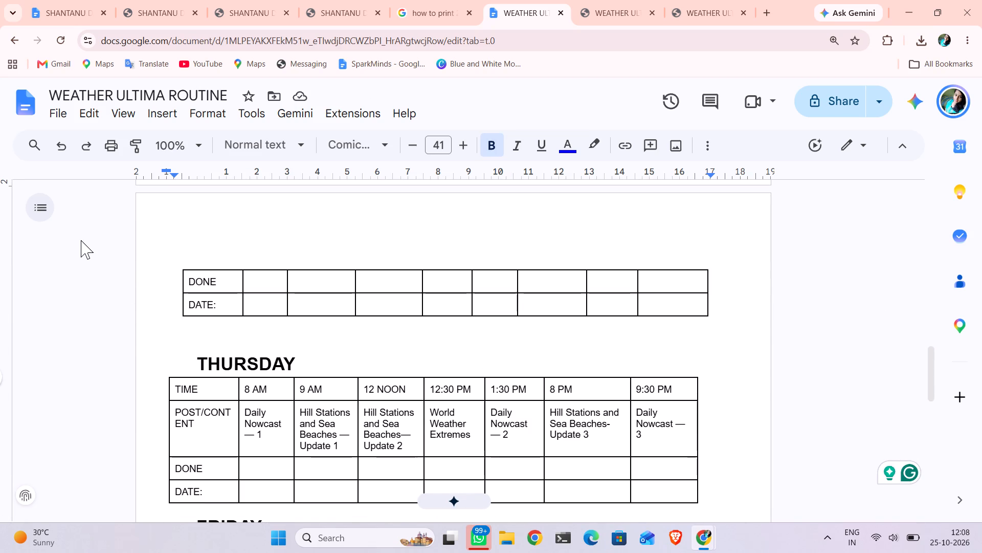
scroll(81, 240, up, 4)
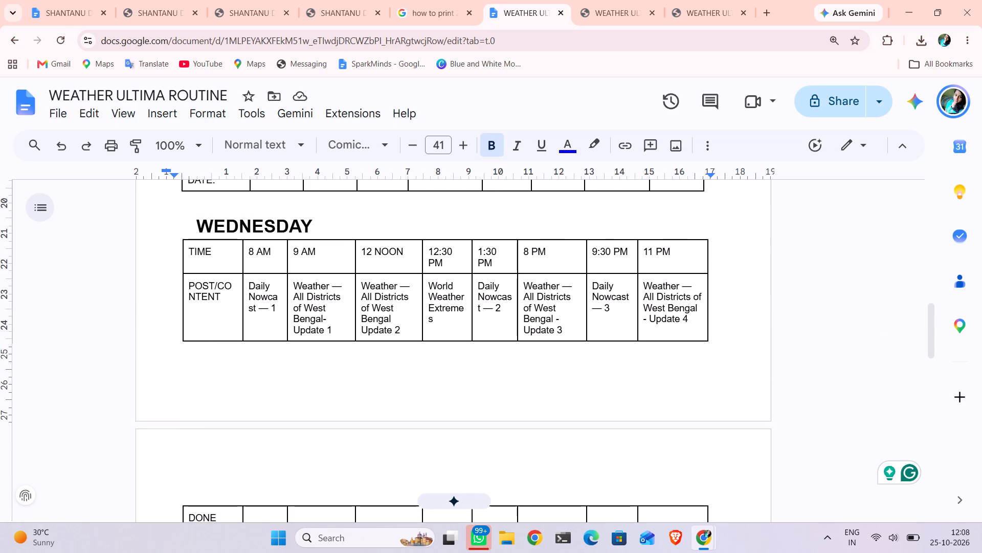
click(194, 223)
key(Return)
key(Return)
key(Return)
key(Return)
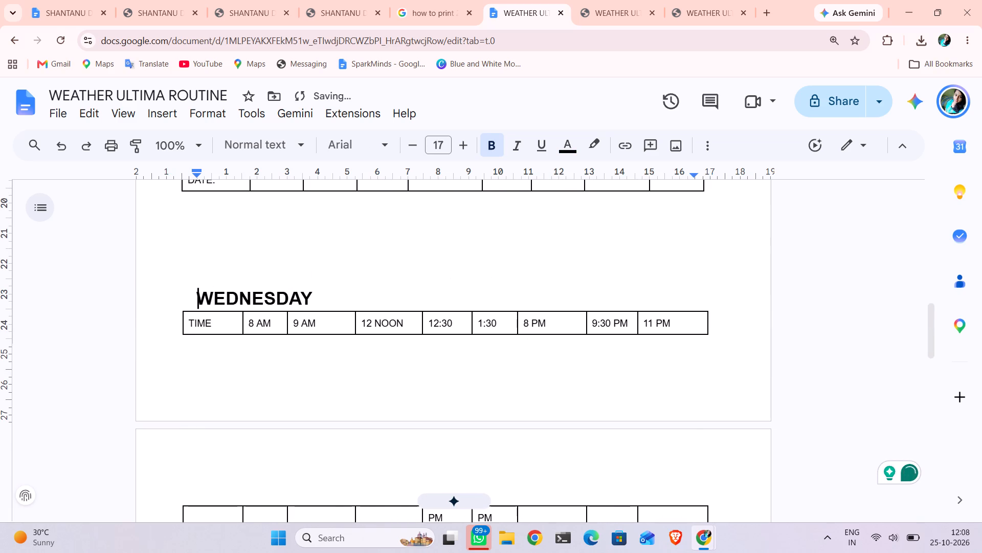
key(Return)
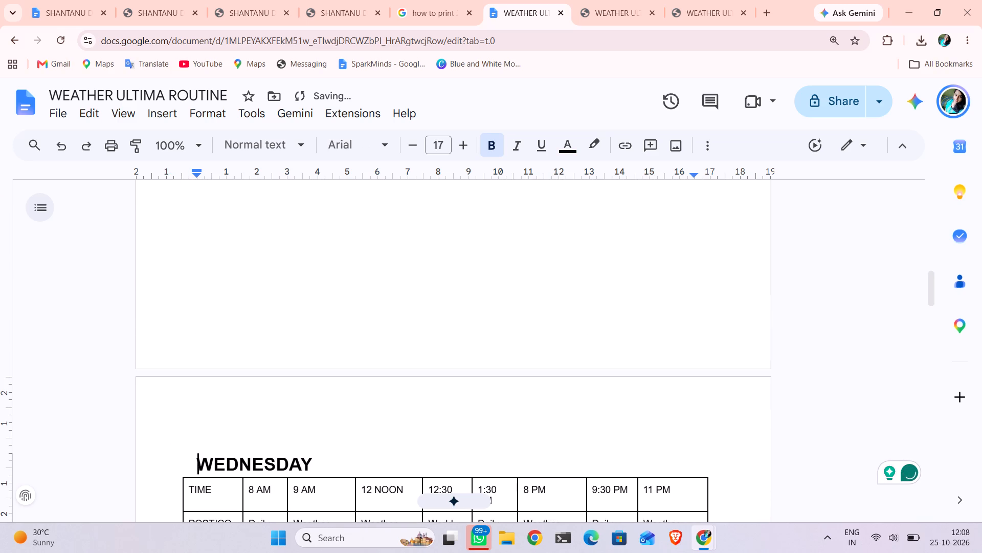
Check how the daily tables from SUNDAY to SATURDAY fall across the pages, including what follows the SATURDAY table.
scroll(194, 223, down, 5)
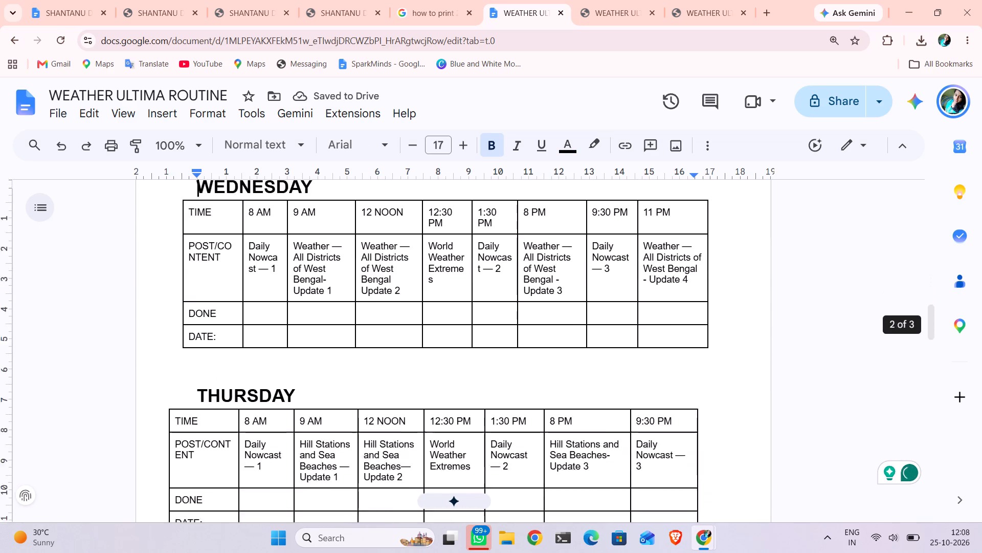
scroll(194, 223, down, 6)
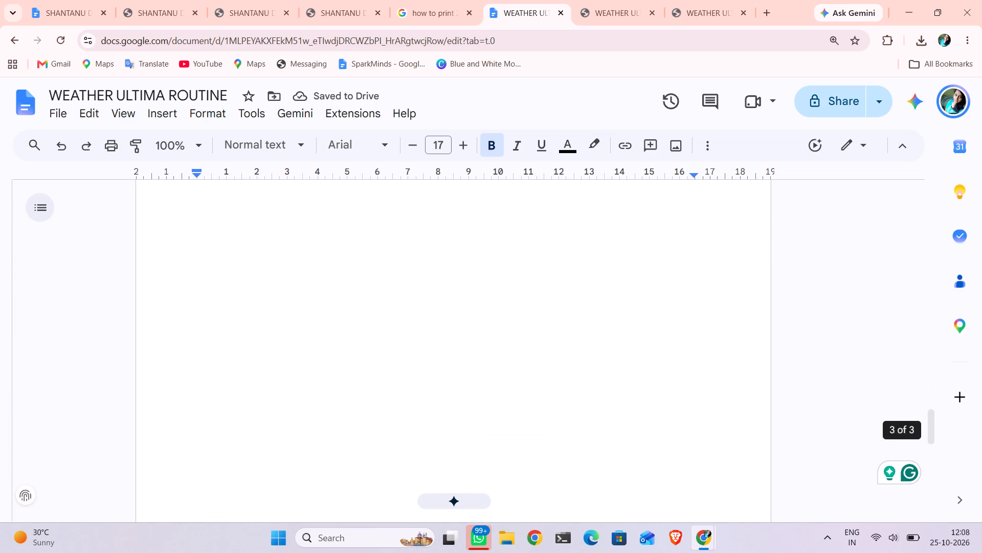
scroll(194, 223, up, 3)
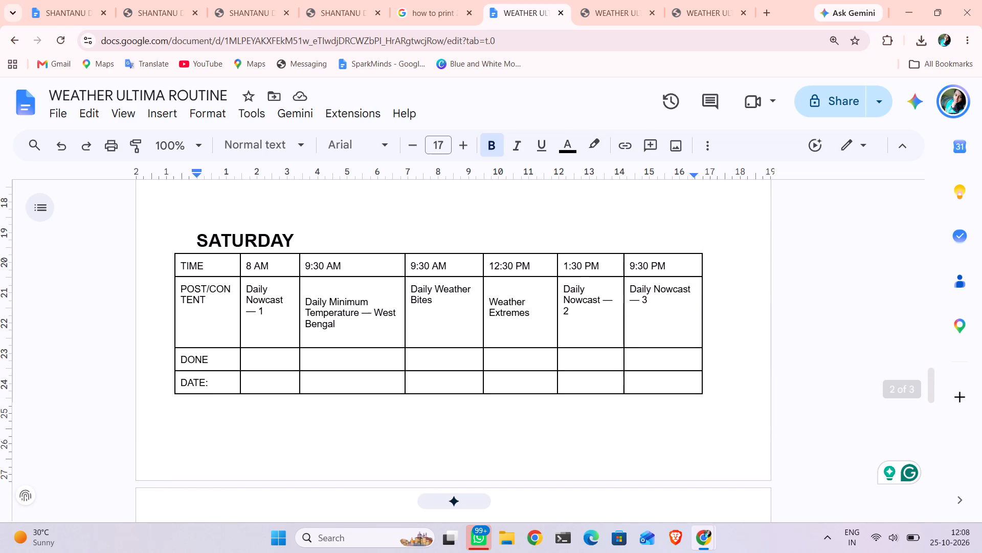
scroll(319, 242, up, 6)
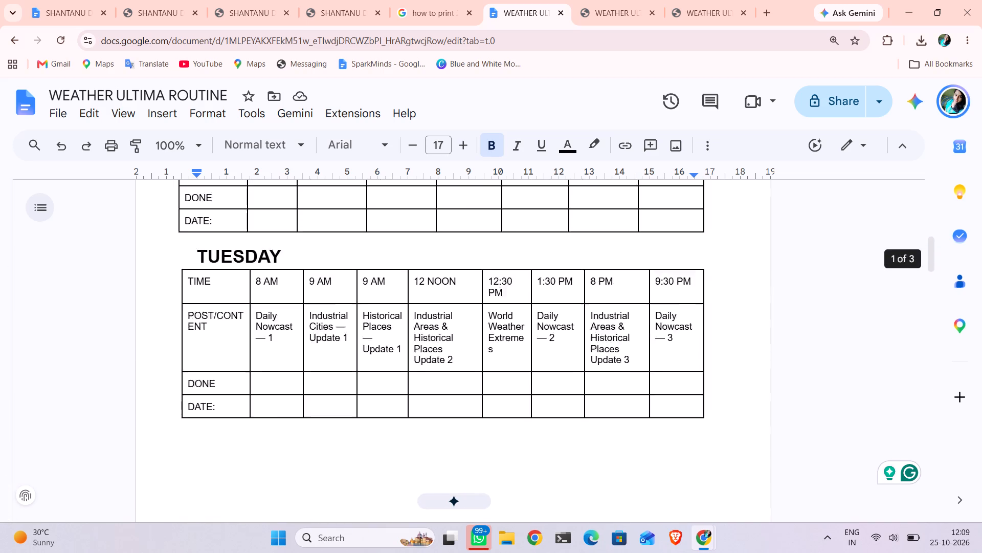
scroll(319, 242, up, 4)
scroll(319, 242, down, 4)
scroll(319, 242, up, 4)
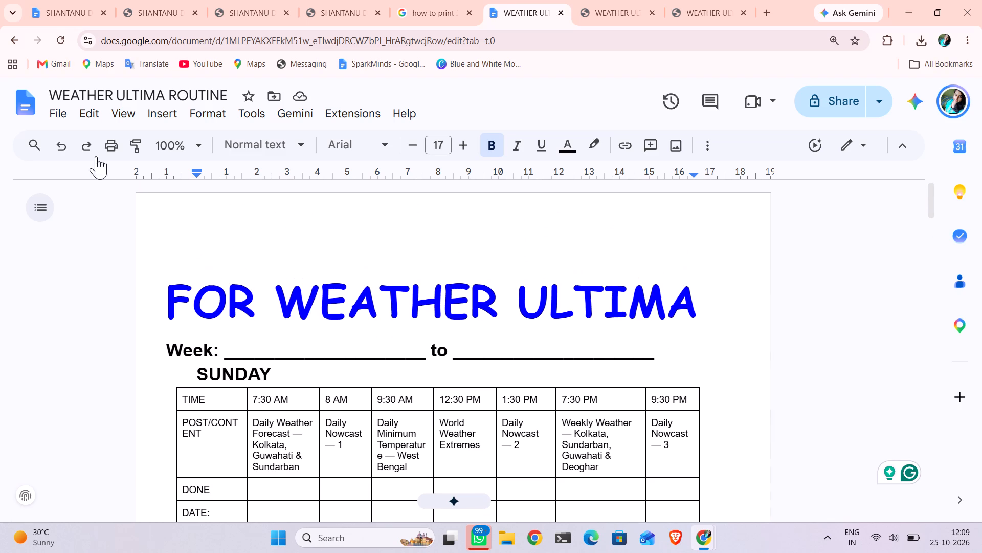
Download WEATHER ULTIMA ROUTINE as a PDF document, open the downloaded file and look through its pages.
click(62, 113)
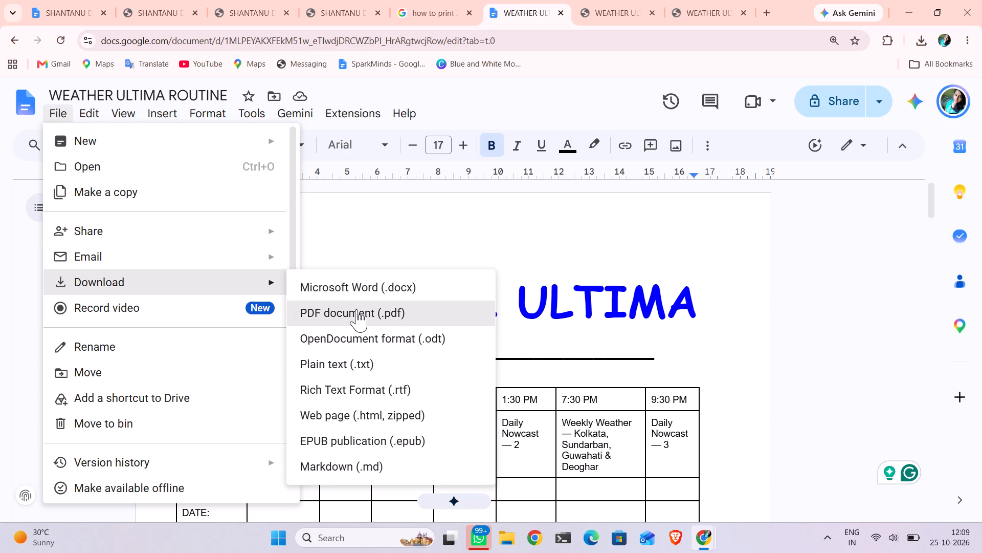
click(356, 309)
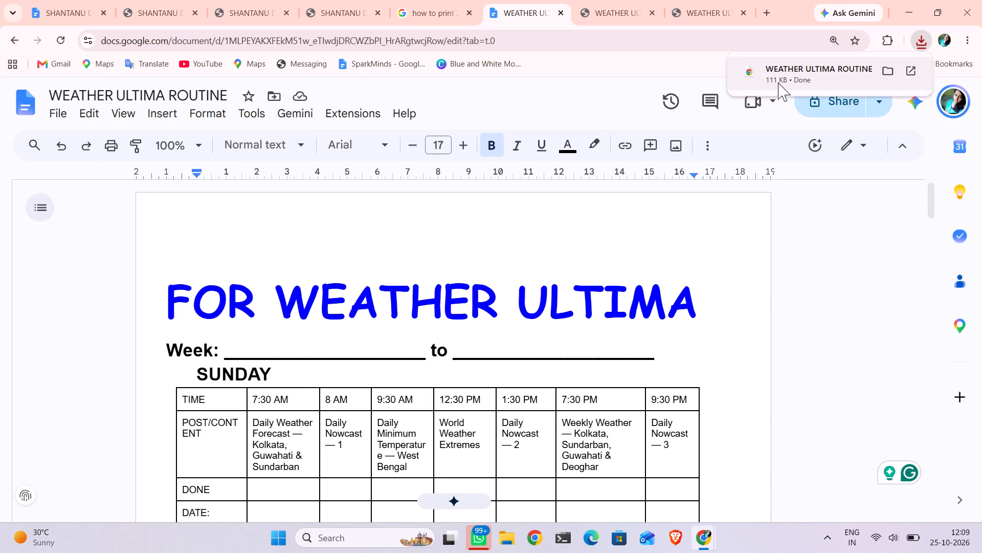
click(777, 82)
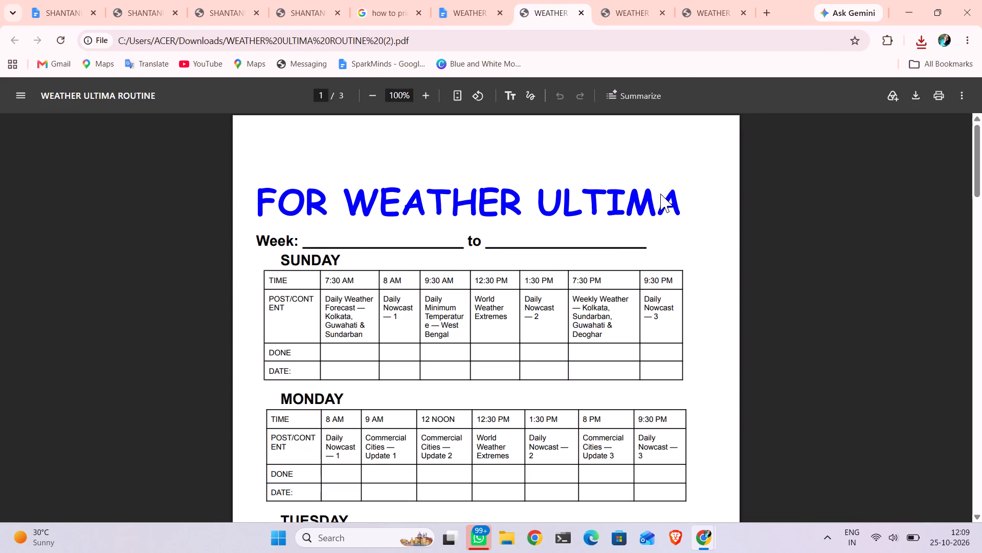
scroll(532, 381, down, 12)
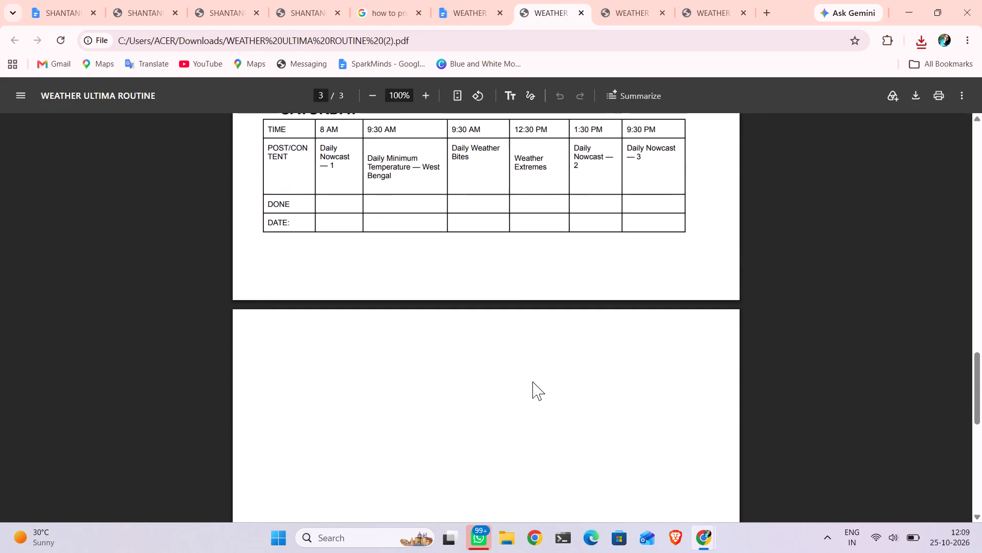
scroll(532, 381, down, 4)
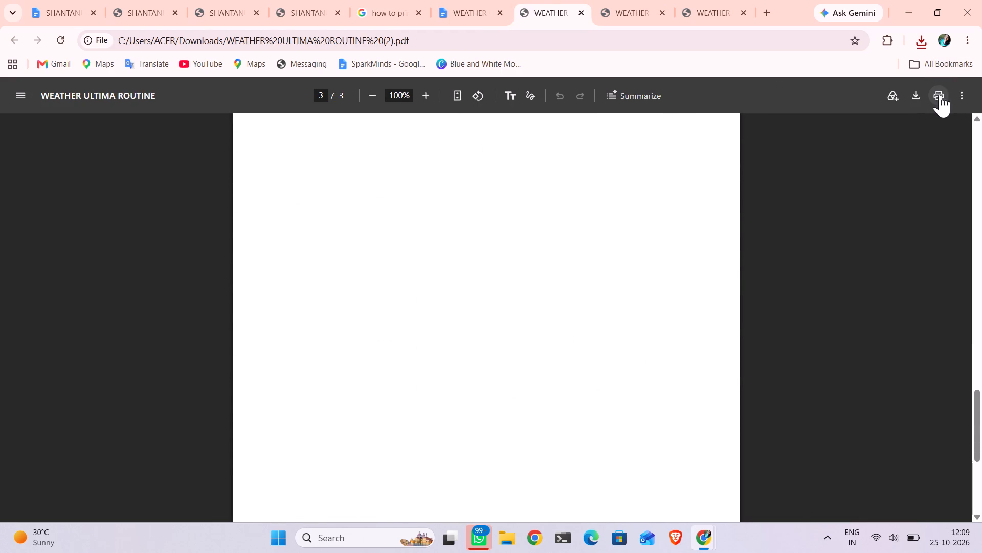
Print only pages 1,2 of the WEATHER ULTIMA ROUTINE PDF, with 2 pages per sheet.
click(940, 95)
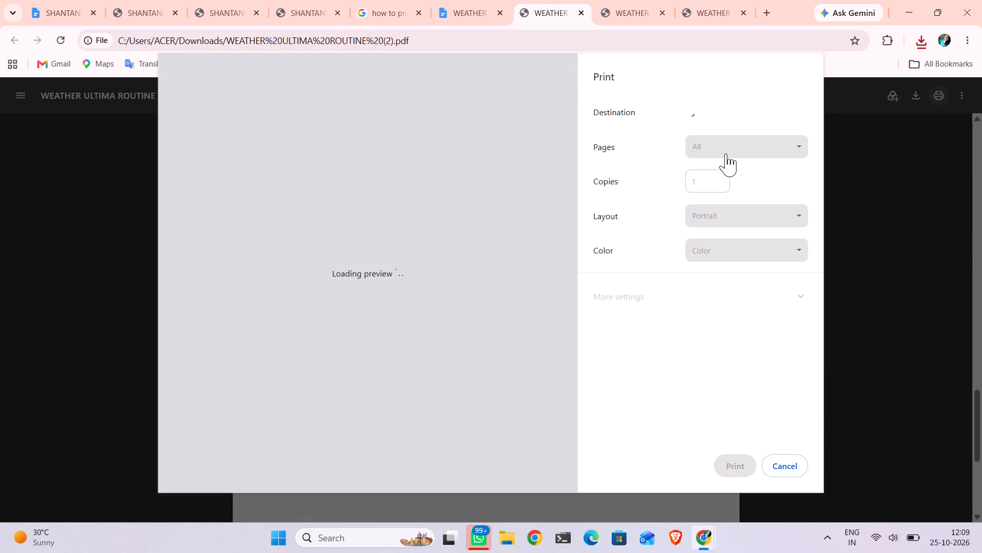
click(724, 144)
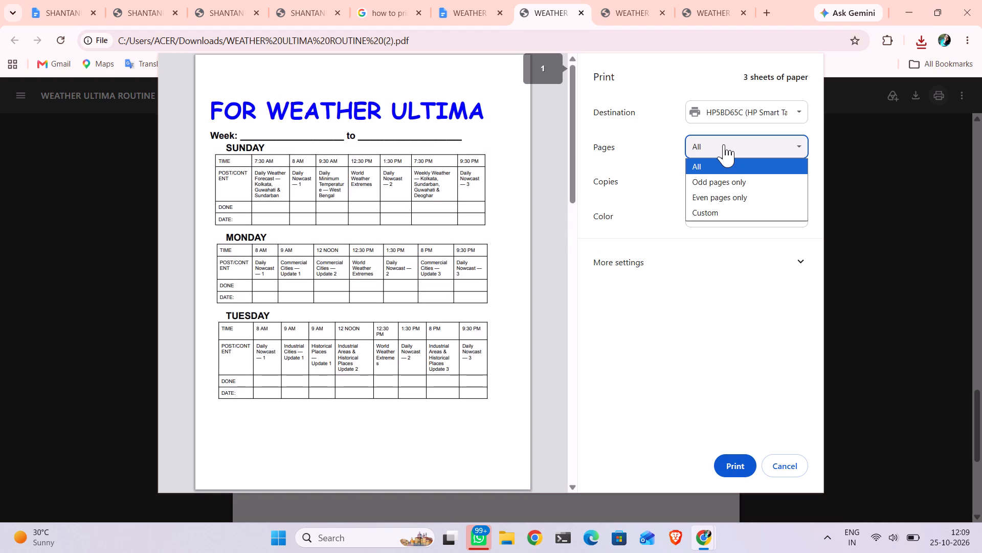
click(713, 219)
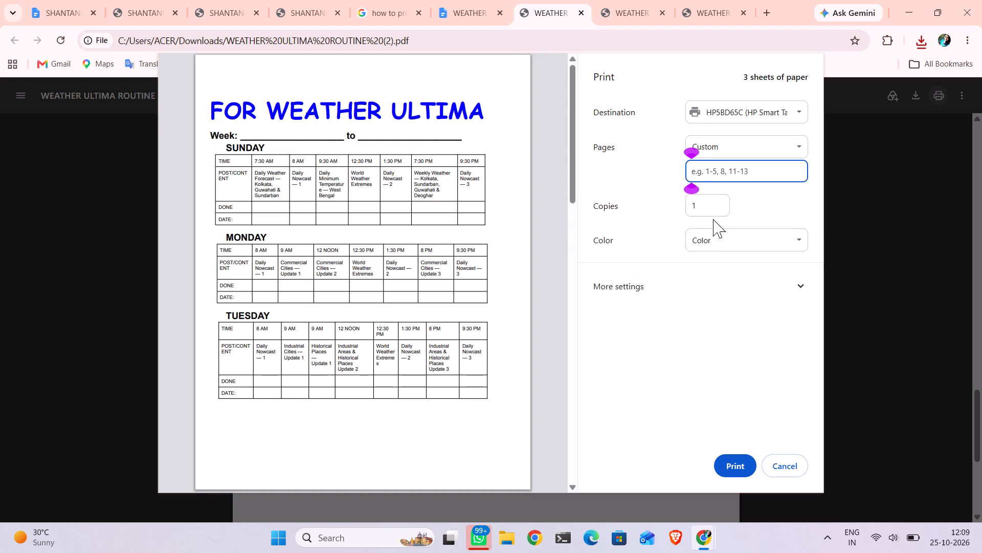
text(1,2)
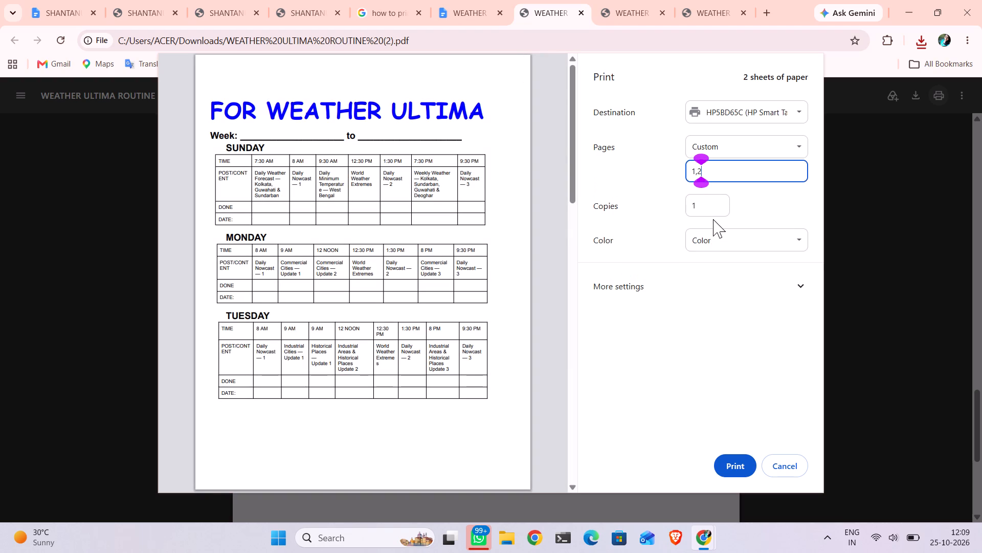
scroll(380, 387, down, 7)
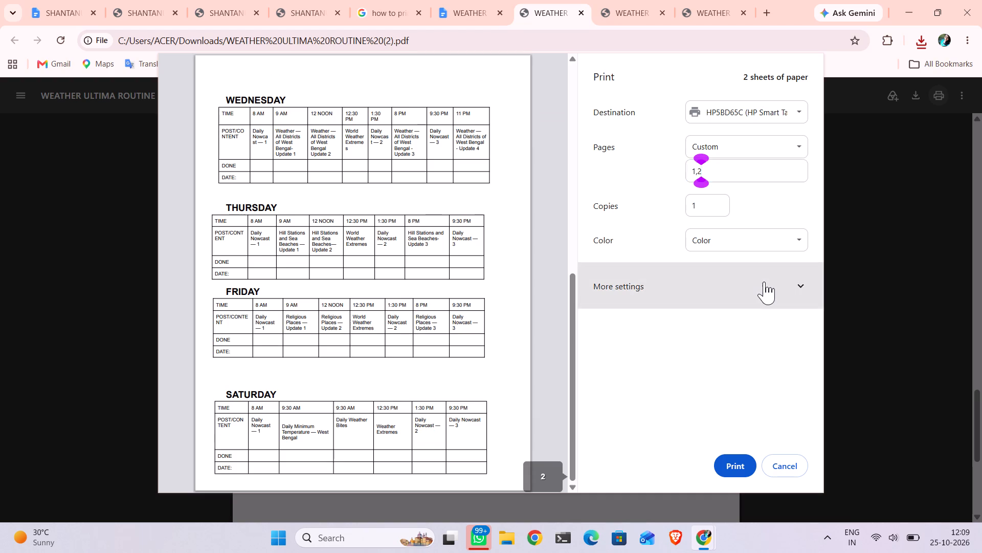
click(764, 282)
click(746, 369)
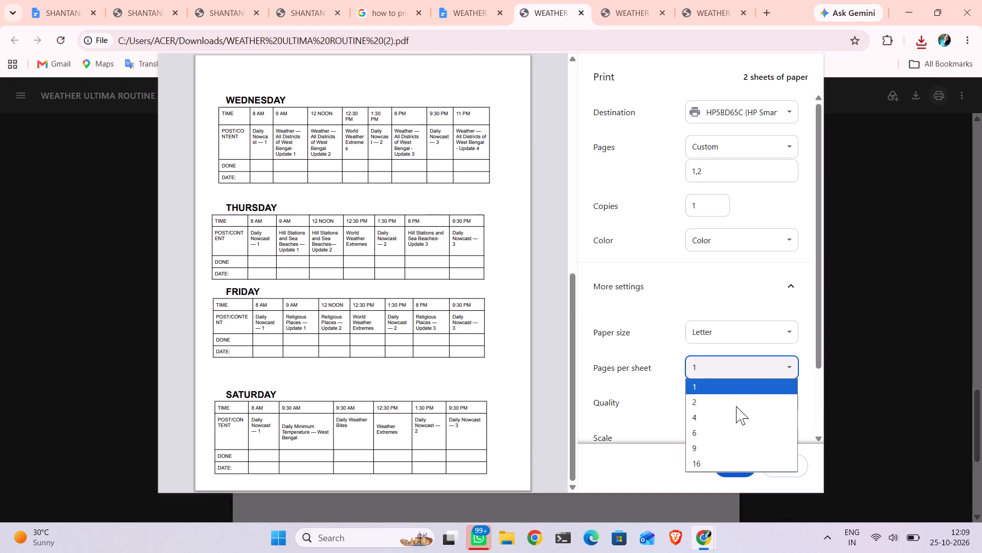
click(735, 404)
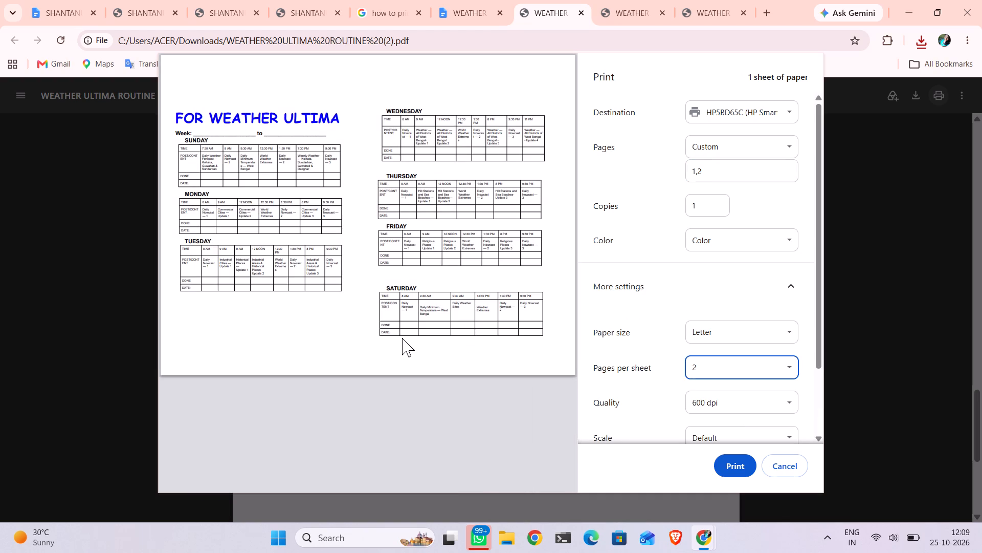
click(735, 467)
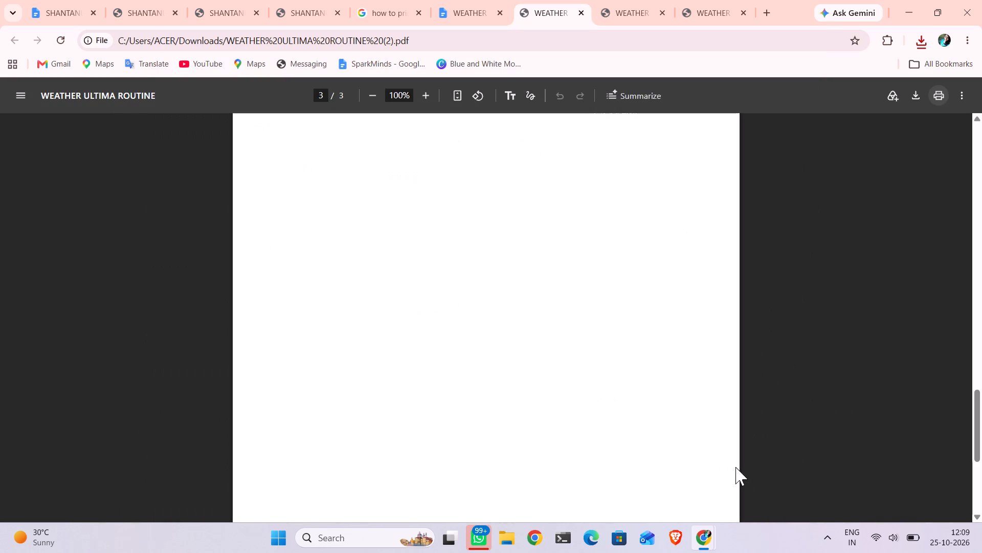